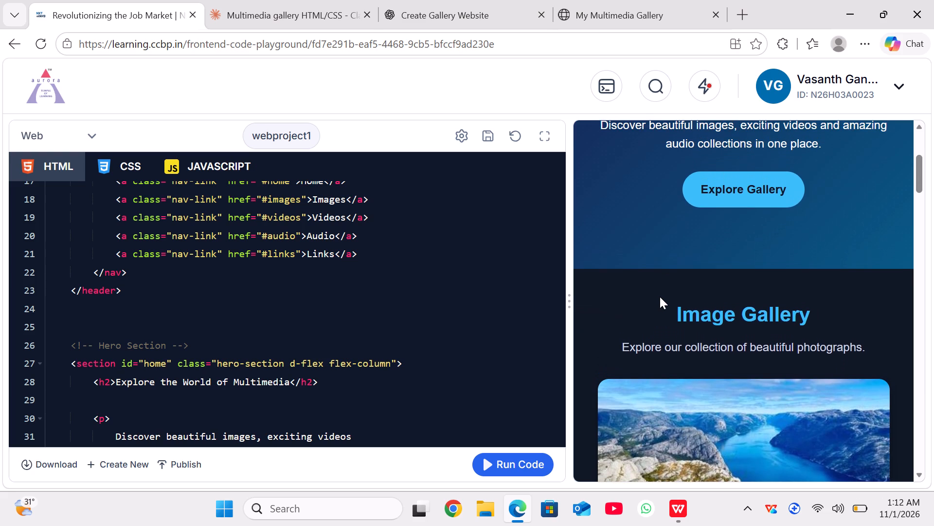
{"action": "scroll", "coordinate": [660, 297], "scroll_direction": "down", "scroll_amount": 1}
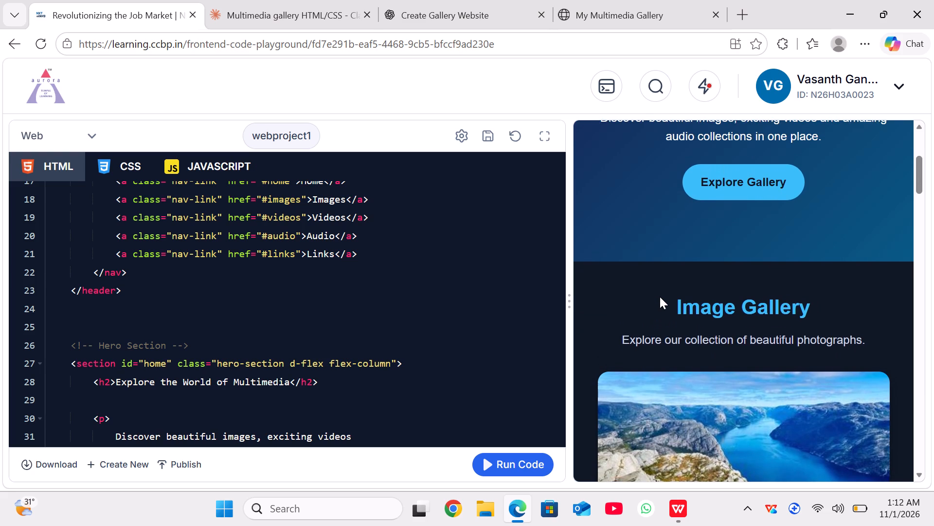
{"action": "key", "text": "shift+super+s"}
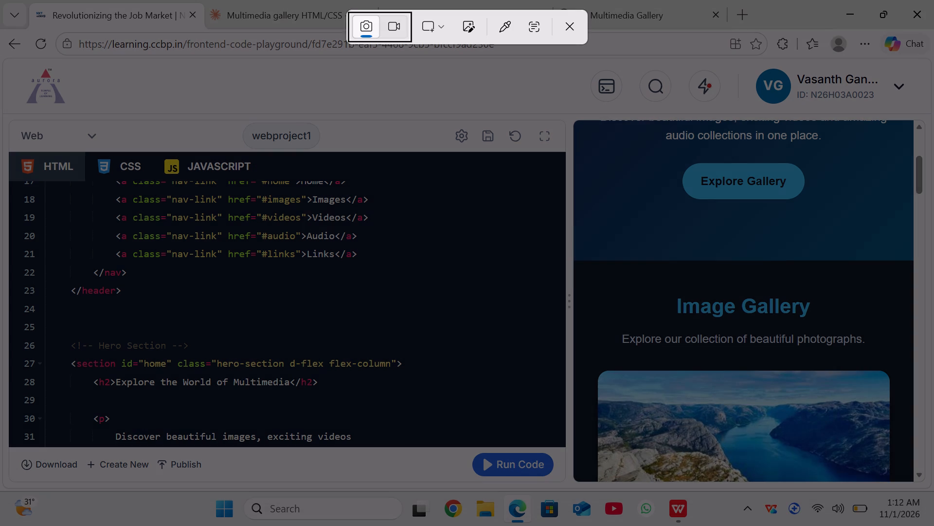
{"action": "left_click_drag", "start_coordinate": [5, 59], "coordinate": [525, 258]}
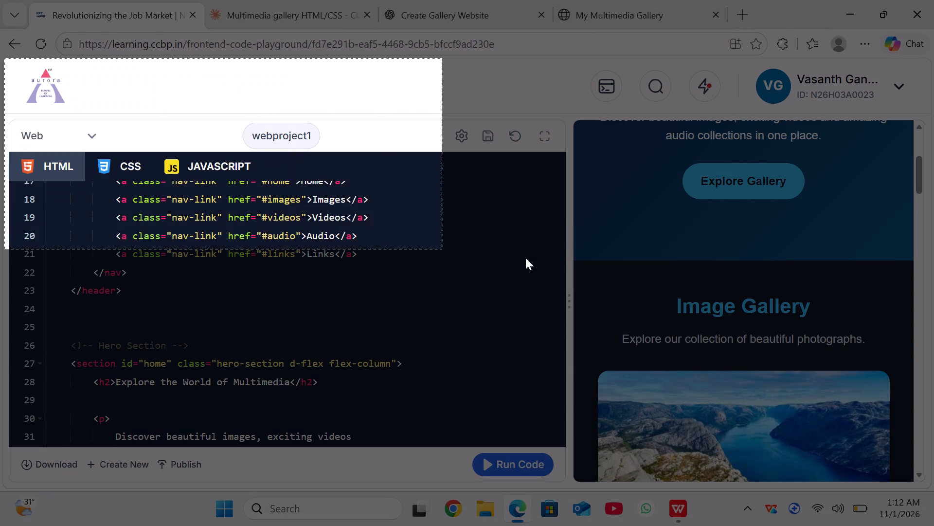
{"action": "left_click_drag", "start_coordinate": [525, 258], "coordinate": [933, 512]}
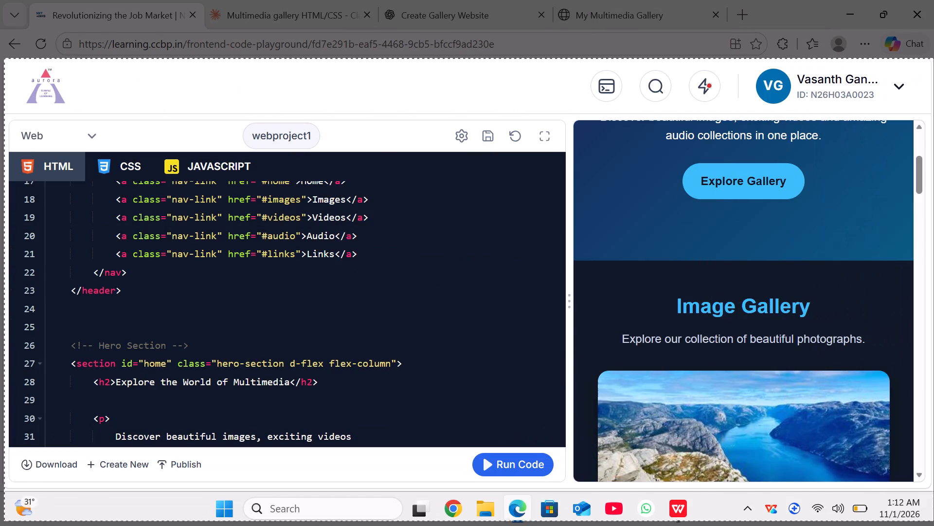
{"action": "left_click_drag", "start_coordinate": [933, 512], "coordinate": [933, 486]}
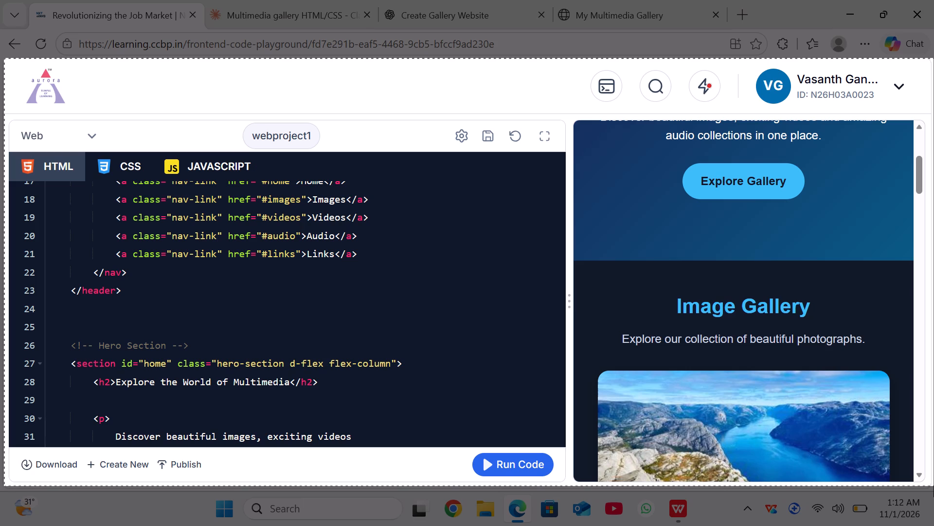
{"action": "left_click_drag", "start_coordinate": [933, 486], "coordinate": [933, 487]}
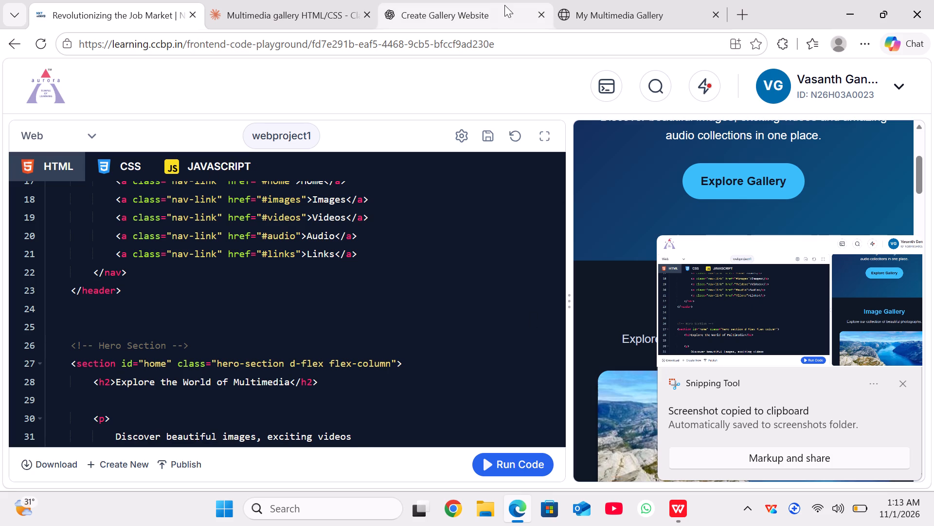
Copy the new playground screenshot from the Gallery in File Explorer.
{"action": "left_click", "coordinate": [421, 516]}
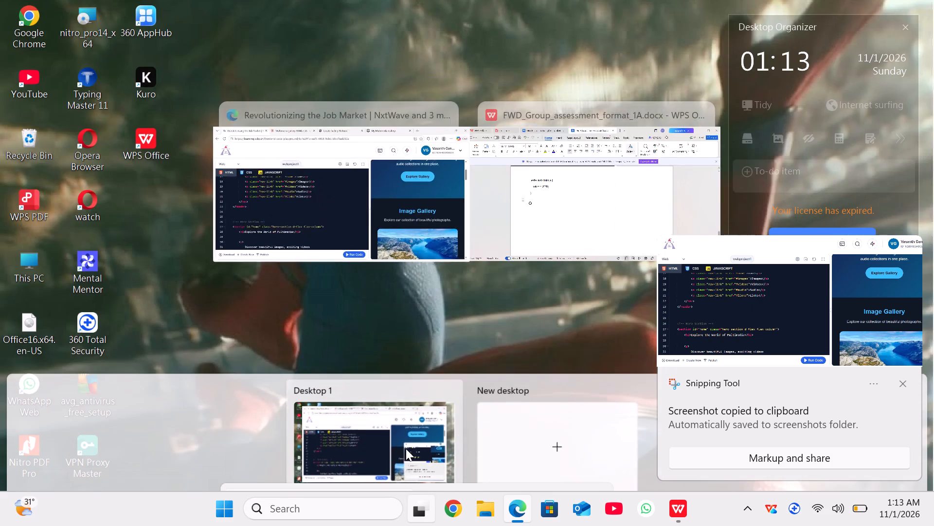
{"action": "left_click", "coordinate": [536, 168]}
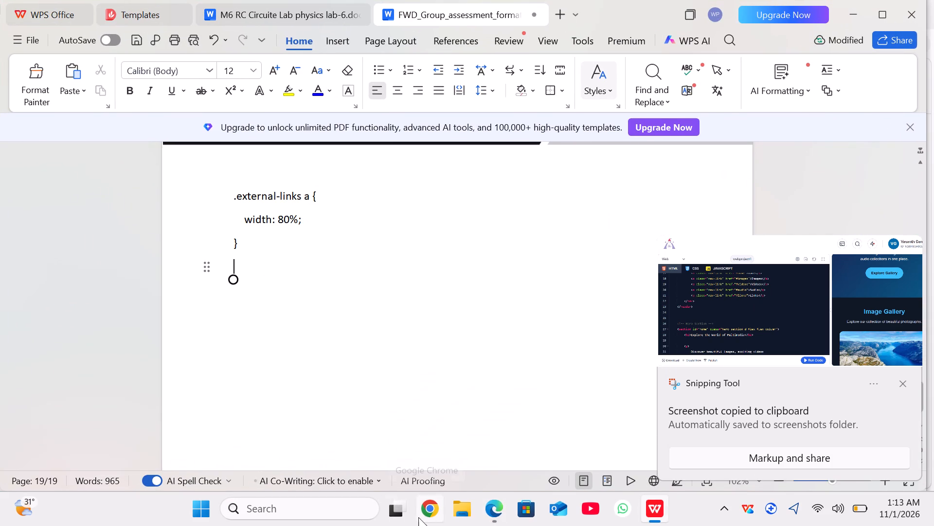
{"action": "left_click", "coordinate": [467, 506]}
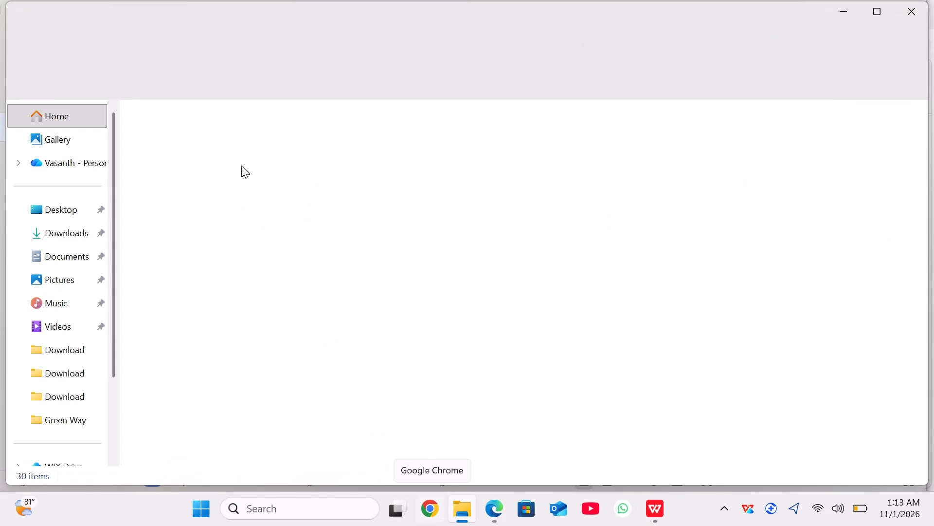
{"action": "left_click", "coordinate": [82, 149]}
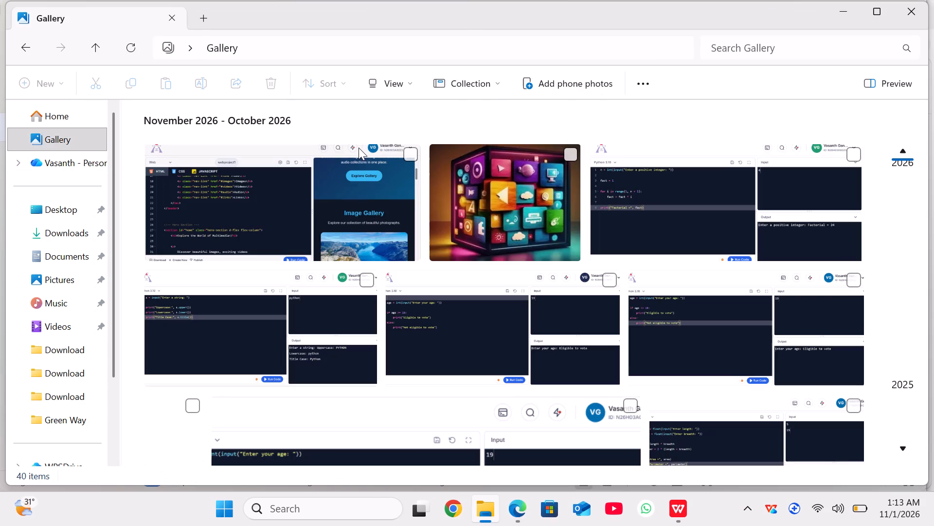
{"action": "left_click", "coordinate": [284, 215]}
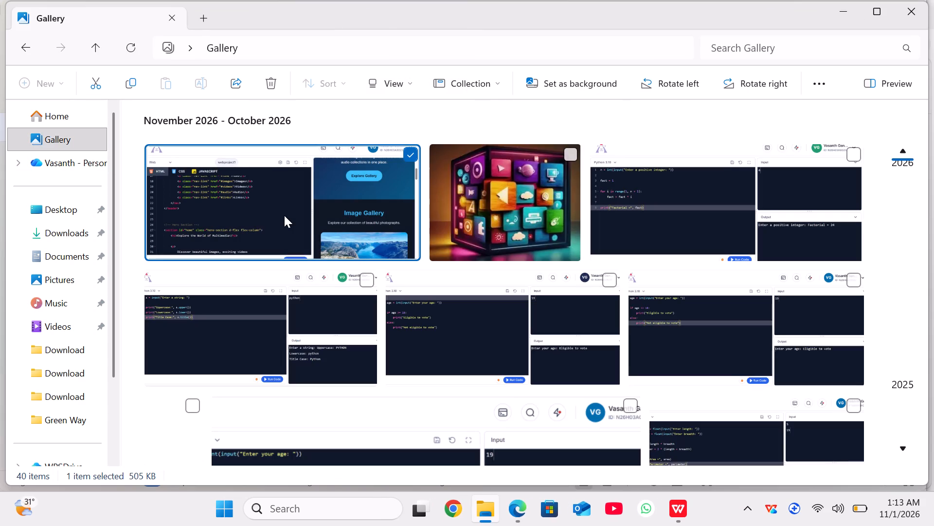
{"action": "key", "text": "ctrl+c"}
{"action": "key", "text": "ctrl+c"}
{"action": "key", "text": "ctrl+c"}
Paste the playground screenshot into the assessment document in WPS Office, on the empty line after the .external-links a rule.
{"action": "left_click", "coordinate": [424, 509]}
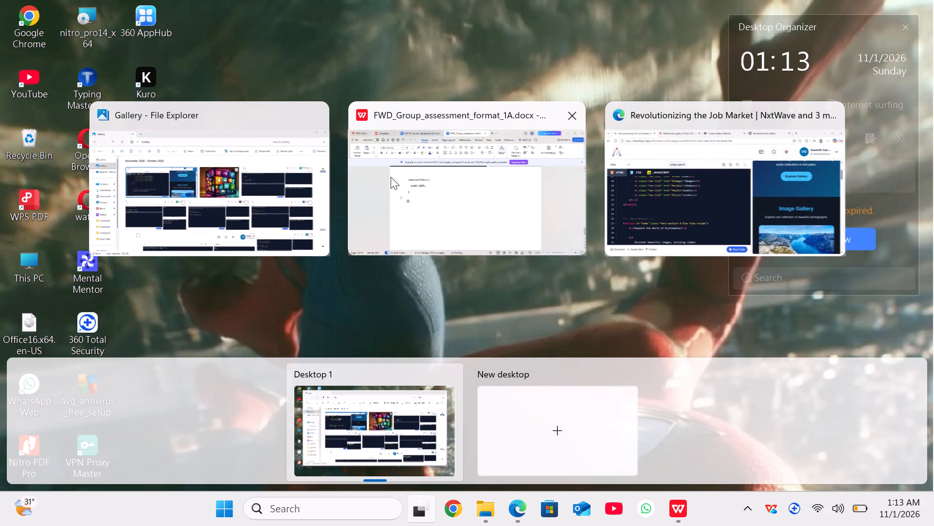
{"action": "left_click", "coordinate": [431, 224]}
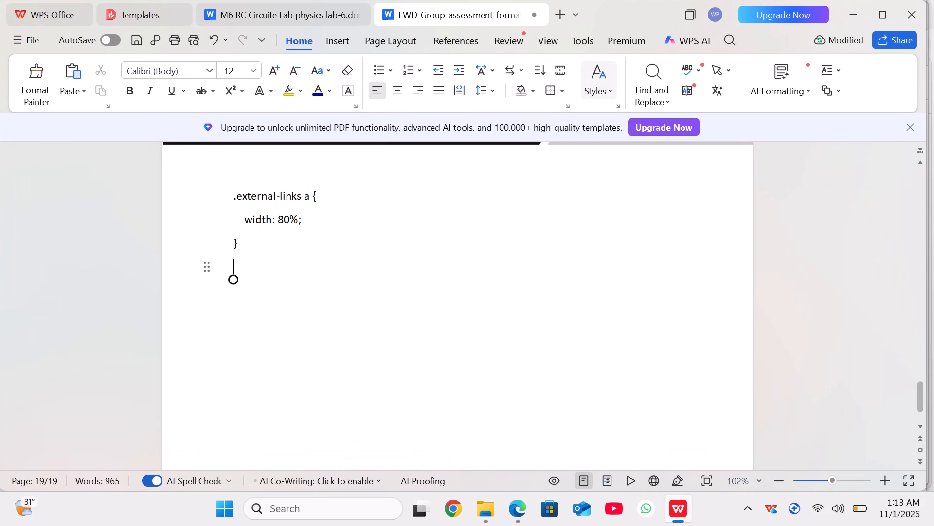
{"action": "left_click", "coordinate": [248, 269]}
{"action": "key", "text": "ctrl+v"}
{"action": "scroll", "coordinate": [368, 356], "scroll_direction": "down", "scroll_amount": 2}
{"action": "scroll", "coordinate": [368, 356], "scroll_direction": "up", "scroll_amount": 1}
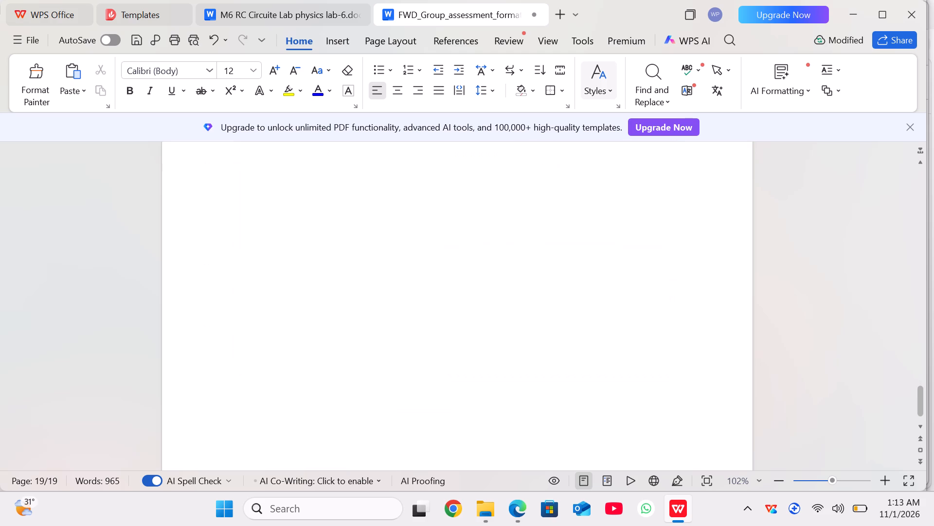
{"action": "scroll", "coordinate": [368, 356], "scroll_direction": "up", "scroll_amount": 3}
{"action": "scroll", "coordinate": [368, 356], "scroll_direction": "down", "scroll_amount": 1}
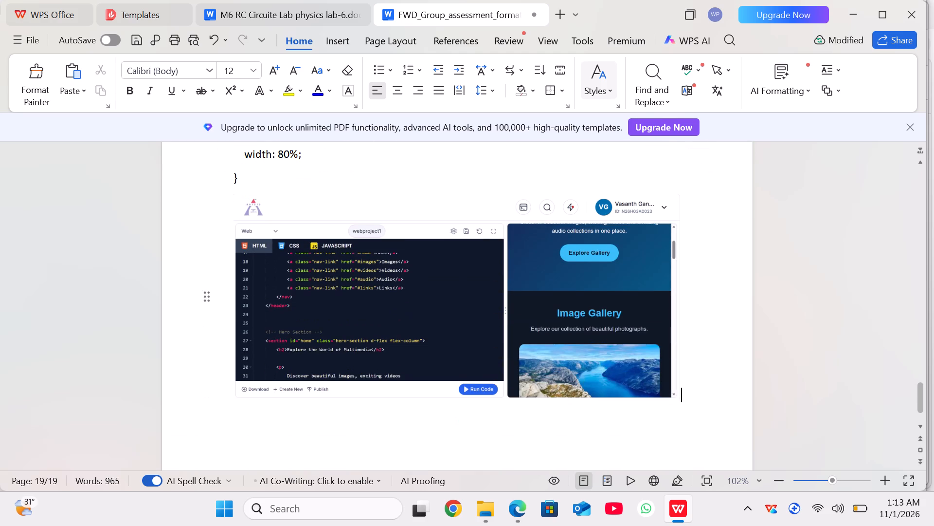
Add two new lines below the pasted playground screenshot.
{"action": "scroll", "coordinate": [368, 356], "scroll_direction": "down", "scroll_amount": 2}
{"action": "scroll", "coordinate": [368, 356], "scroll_direction": "up", "scroll_amount": 1}
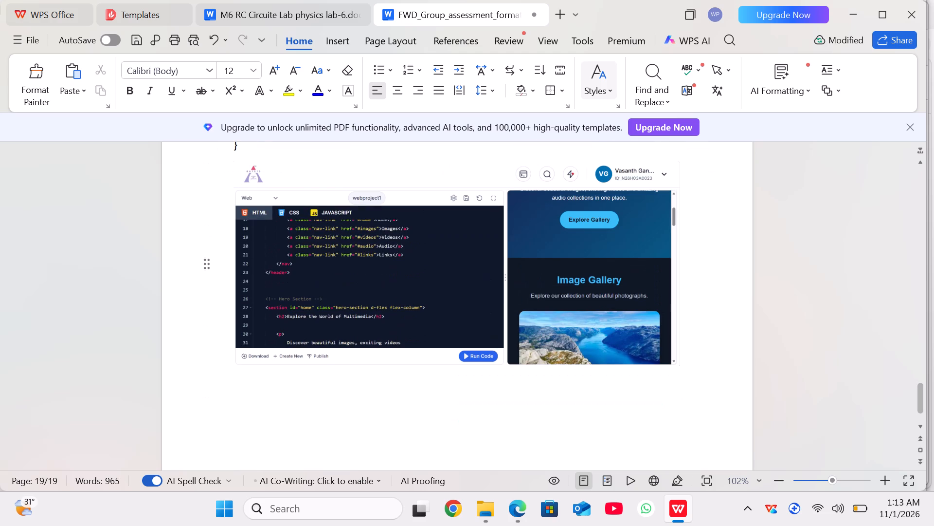
{"action": "scroll", "coordinate": [368, 356], "scroll_direction": "down", "scroll_amount": 2}
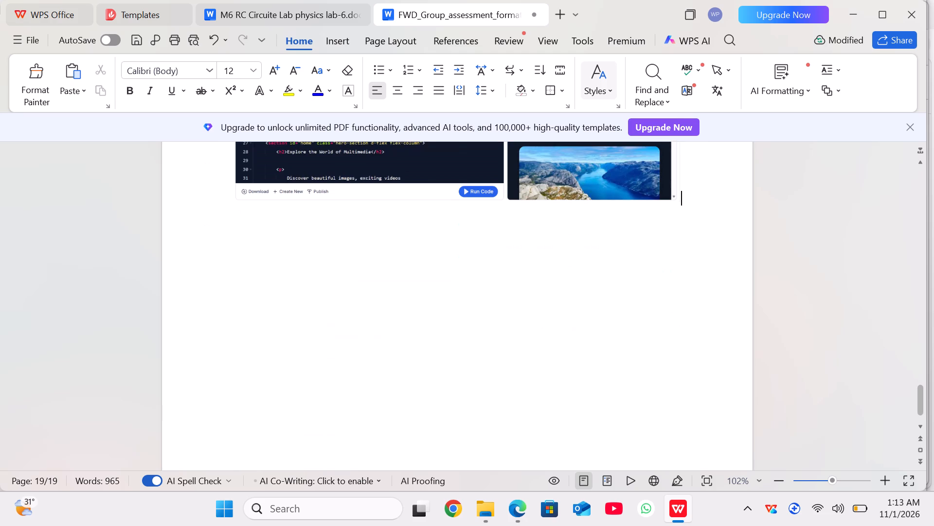
{"action": "key", "text": "Return"}
{"action": "key", "text": "Return"}
{"action": "scroll", "coordinate": [628, 260], "scroll_direction": "up", "scroll_amount": 1}
{"action": "scroll", "coordinate": [628, 260], "scroll_direction": "down", "scroll_amount": 1}
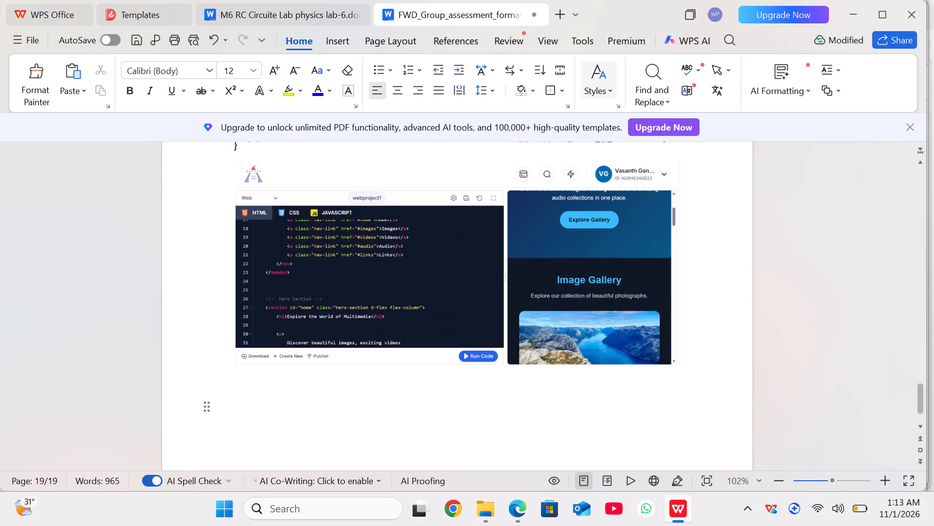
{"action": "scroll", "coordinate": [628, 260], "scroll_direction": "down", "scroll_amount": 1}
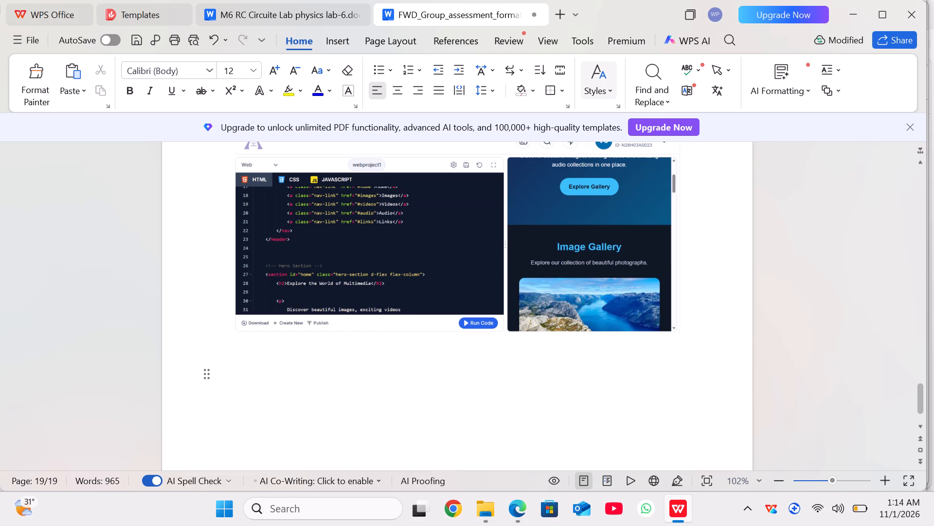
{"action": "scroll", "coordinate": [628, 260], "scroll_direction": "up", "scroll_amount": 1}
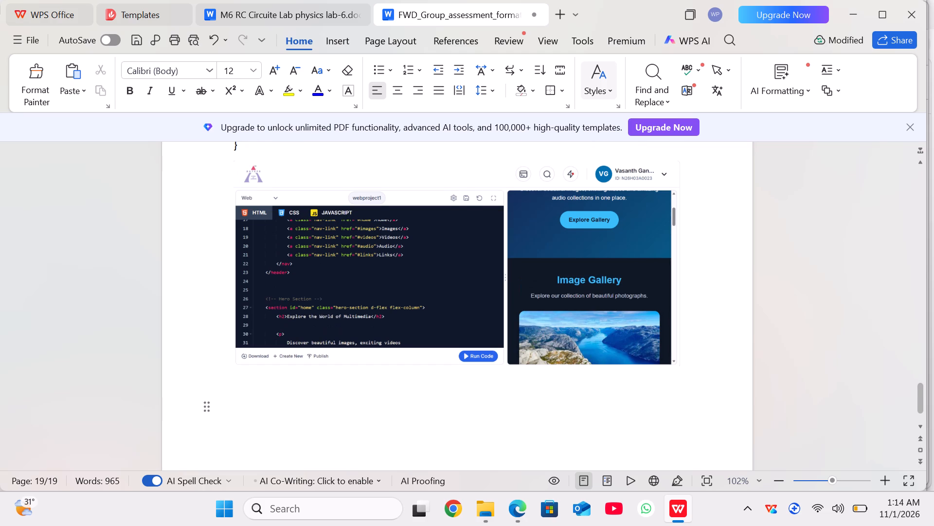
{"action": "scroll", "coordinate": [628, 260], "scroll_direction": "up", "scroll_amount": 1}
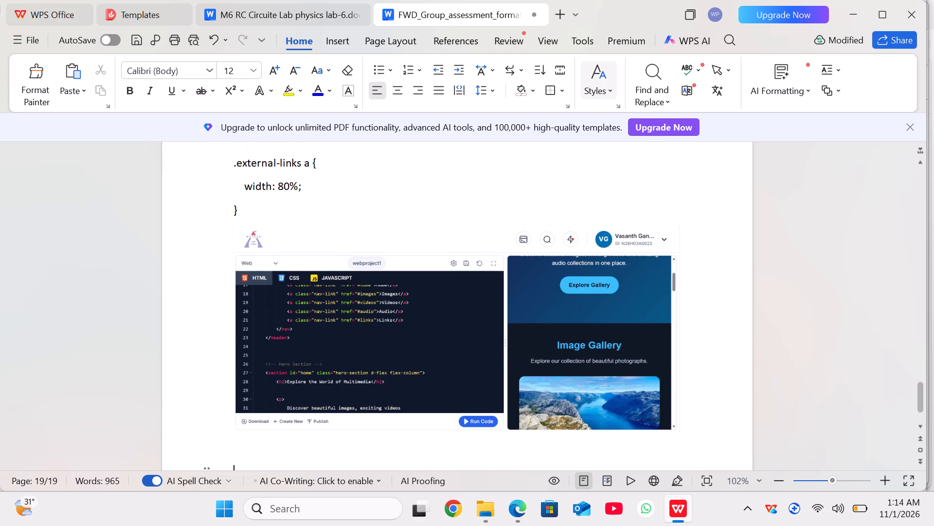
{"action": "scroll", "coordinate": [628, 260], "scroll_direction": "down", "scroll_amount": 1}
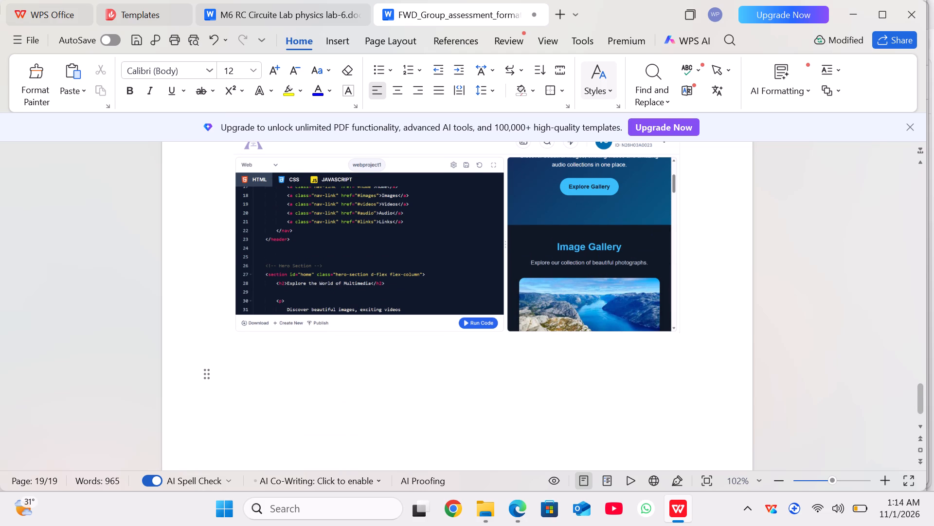
Switch from the assessment document to the webproject1 code playground in Edge.
{"action": "left_click", "coordinate": [419, 507]}
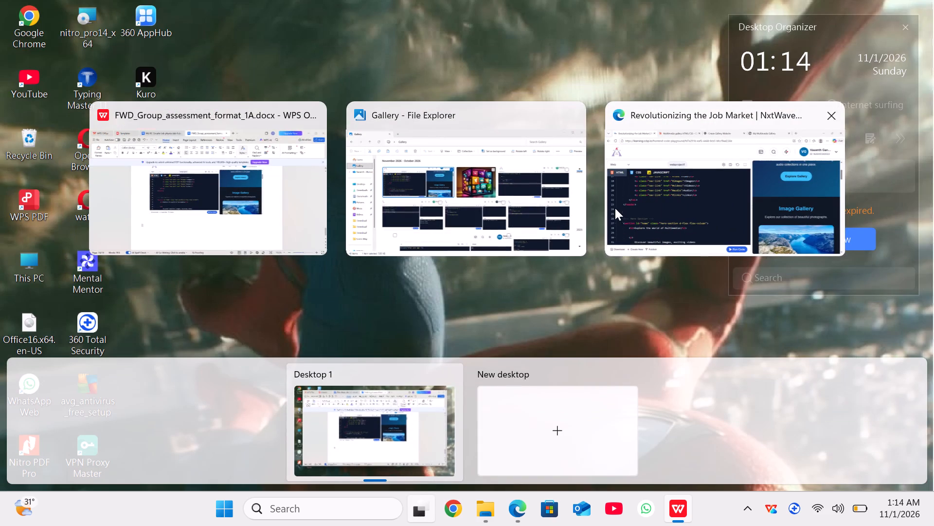
{"action": "left_click", "coordinate": [460, 194]}
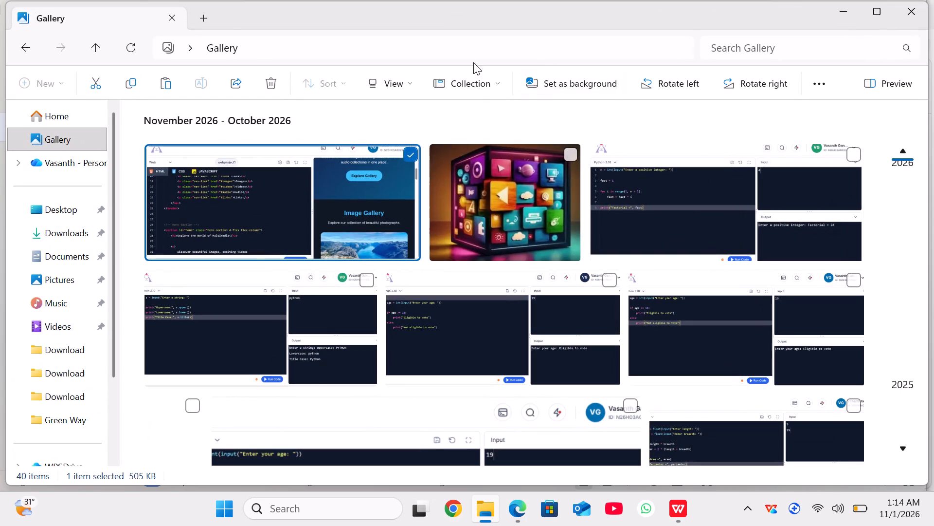
{"action": "left_click", "coordinate": [405, 509]}
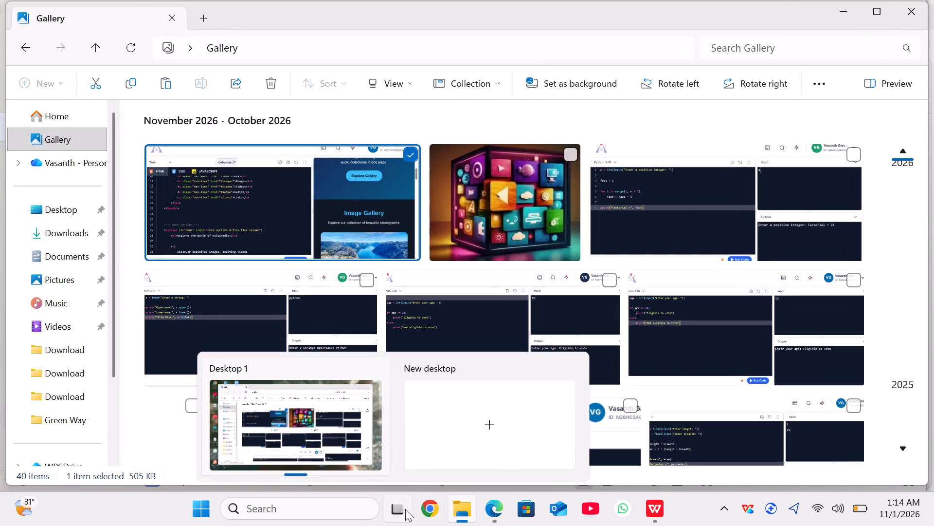
{"action": "left_click", "coordinate": [746, 158]}
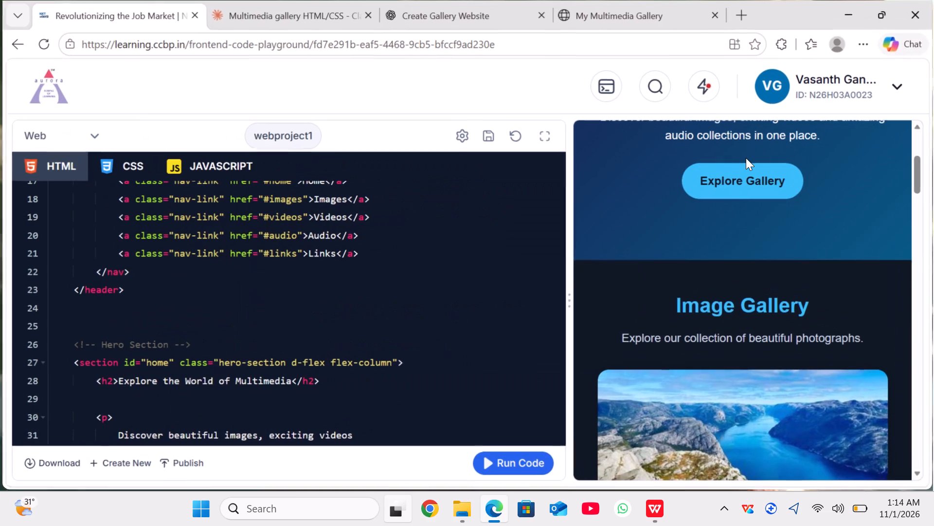
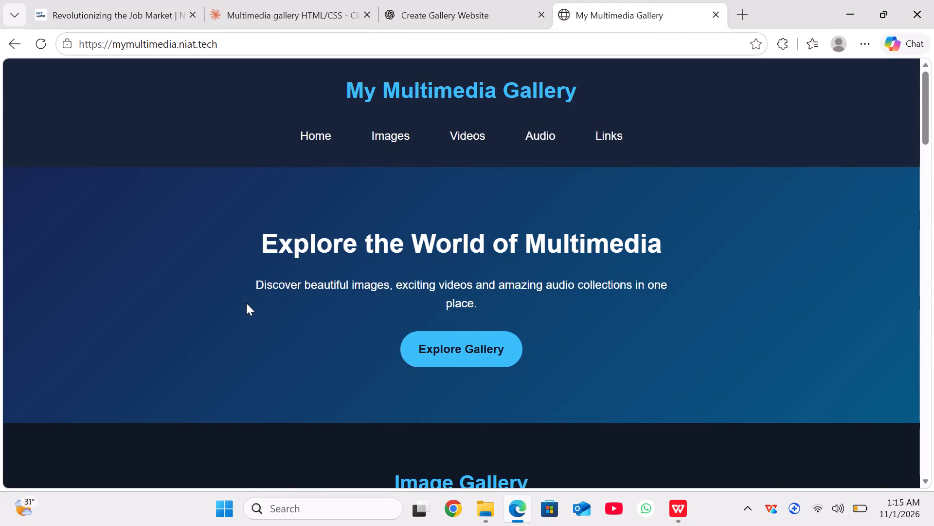
Take a screenshot of the My Multimedia Gallery home page, including the address bar with mymultimedia.niat.tech.
{"action": "key", "text": "shift+super+s"}
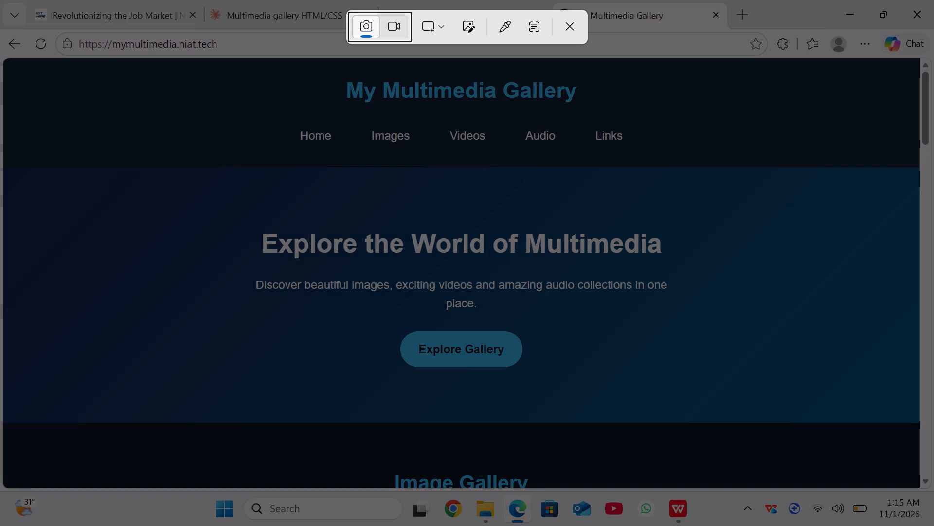
{"action": "left_click_drag", "start_coordinate": [4, 30], "coordinate": [486, 359]}
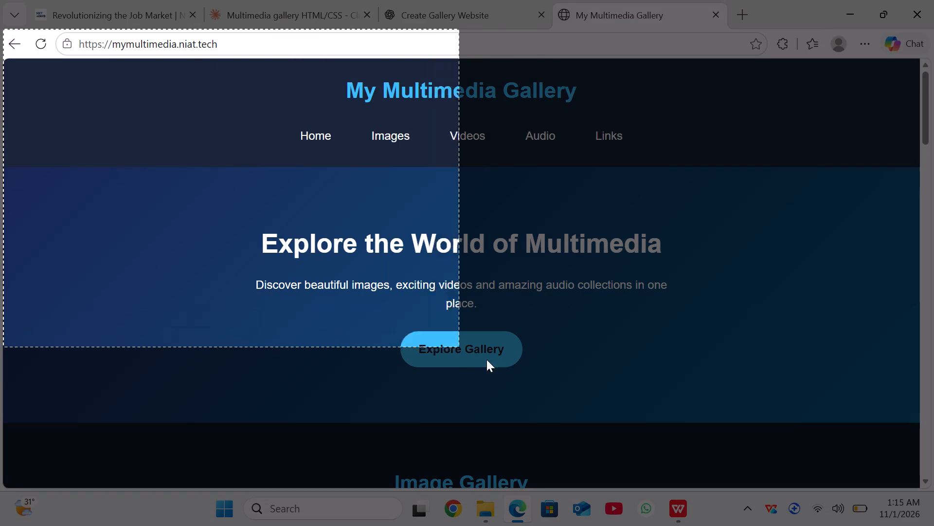
{"action": "left_click_drag", "start_coordinate": [486, 359], "coordinate": [821, 452]}
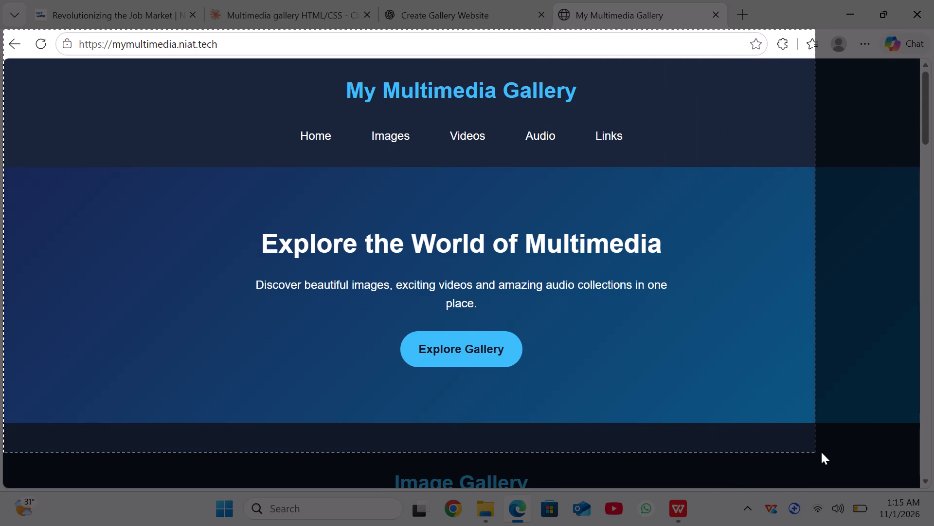
{"action": "left_click_drag", "start_coordinate": [821, 452], "coordinate": [933, 507]}
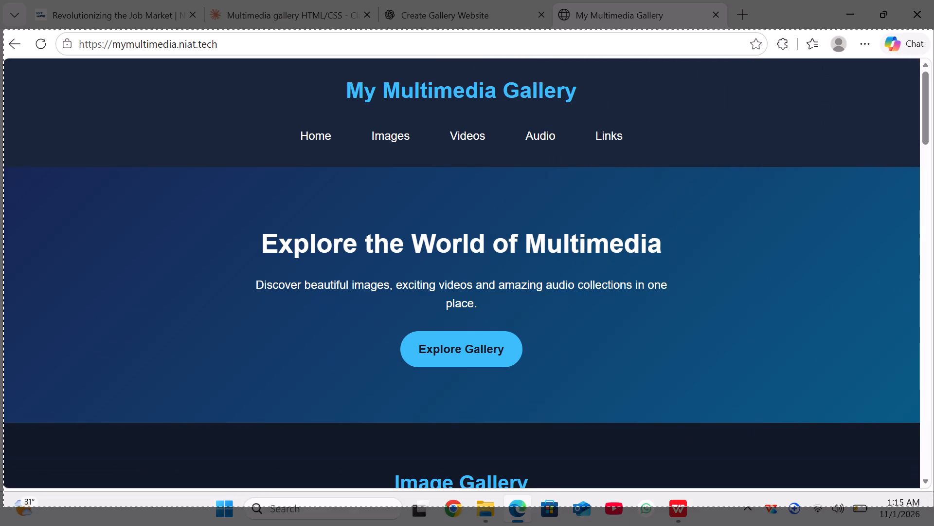
{"action": "left_click_drag", "start_coordinate": [933, 507], "coordinate": [933, 487]}
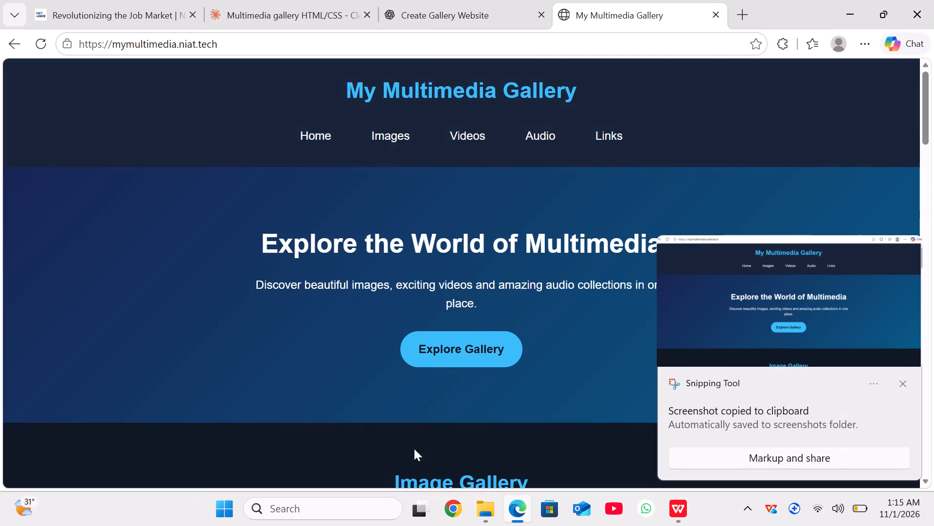
Copy only the new My Multimedia Gallery home page screenshot from the Gallery in File Explorer.
{"action": "left_click", "coordinate": [416, 500]}
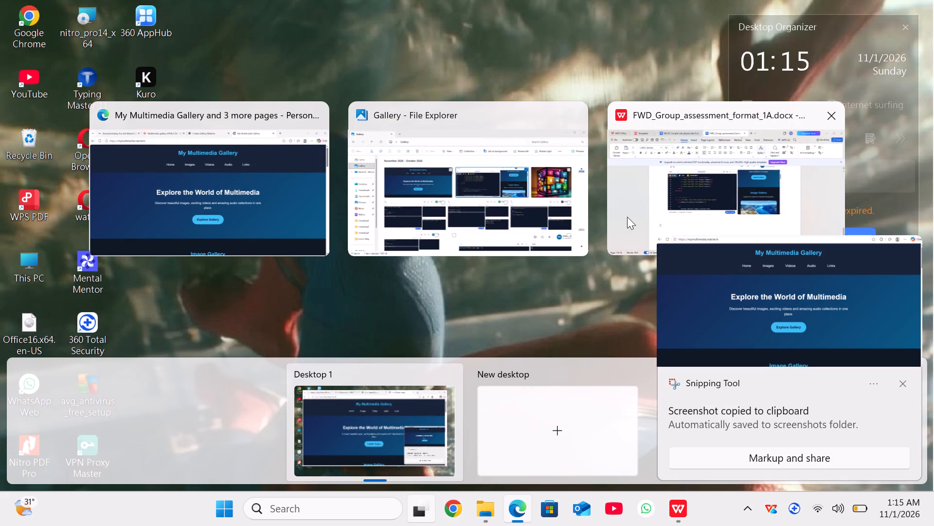
{"action": "left_click", "coordinate": [627, 217]}
{"action": "scroll", "coordinate": [416, 318], "scroll_direction": "down", "scroll_amount": 1}
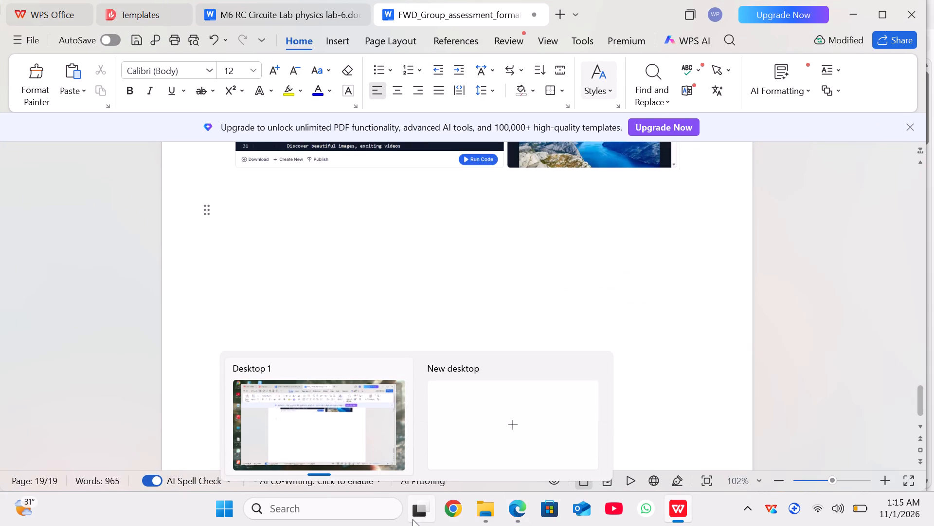
{"action": "left_click", "coordinate": [477, 521]}
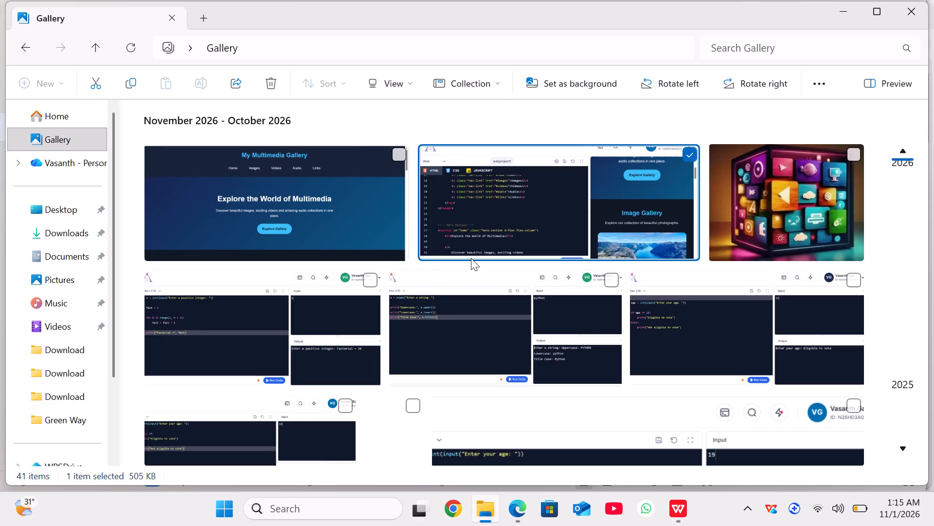
{"action": "left_click", "coordinate": [299, 209]}
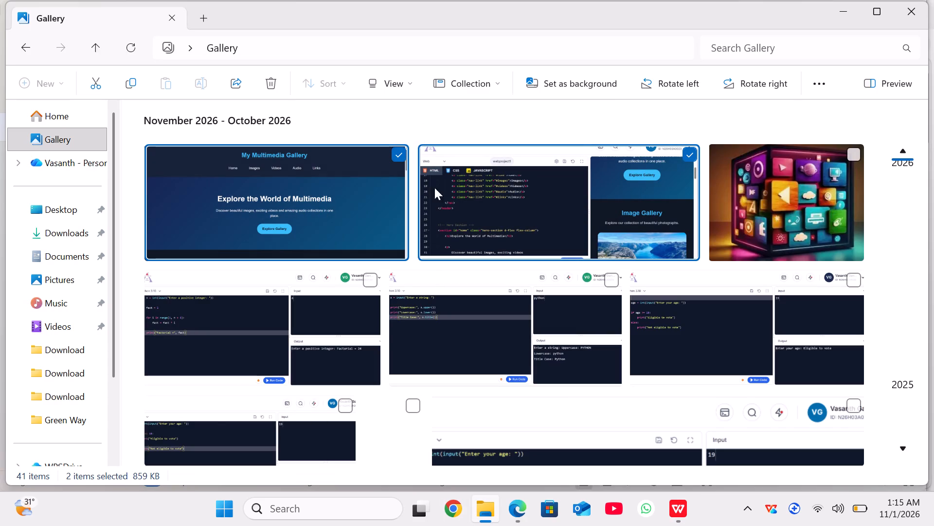
{"action": "left_click", "coordinate": [504, 181]}
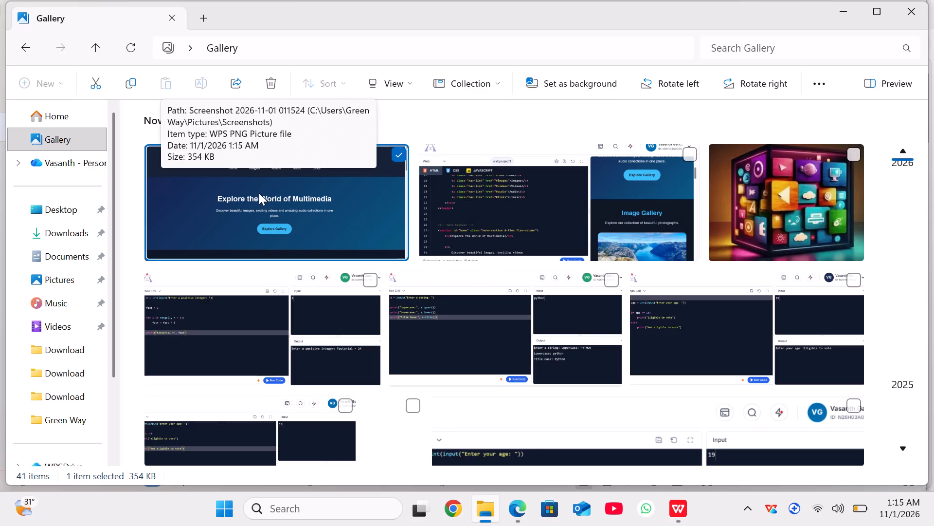
{"action": "key", "text": "ctrl+c"}
{"action": "key", "text": "ctrl+c"}
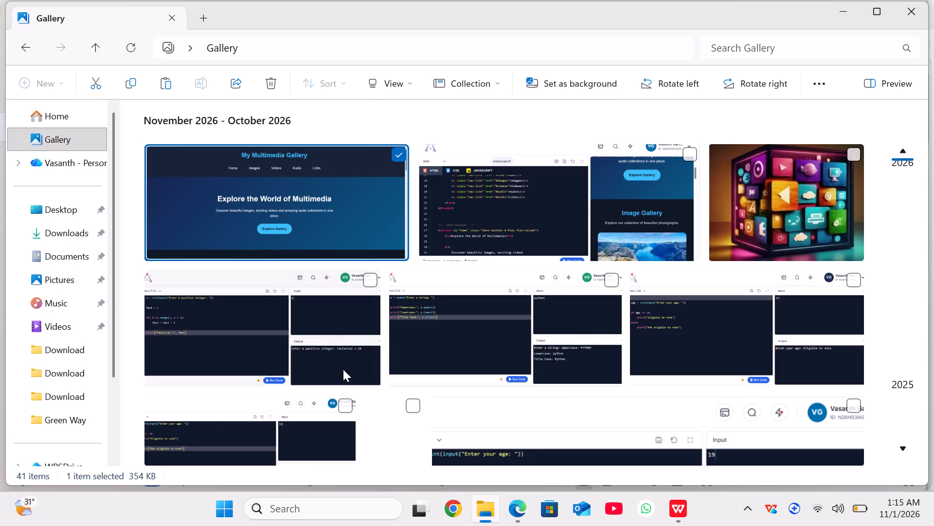
Paste the home page screenshot into the assessment document in WPS Office, on the empty line below the playground screenshot.
{"action": "left_click", "coordinate": [416, 515]}
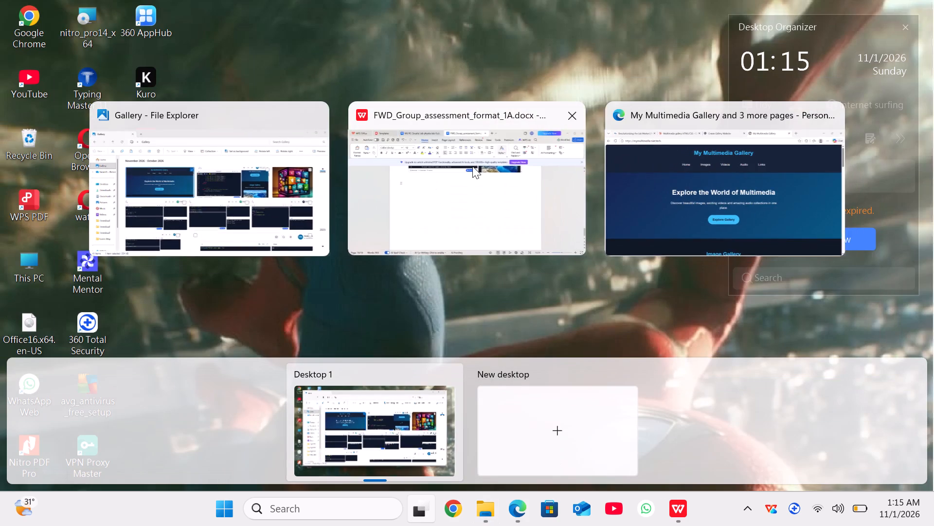
{"action": "left_click", "coordinate": [472, 166]}
{"action": "left_click", "coordinate": [251, 213]}
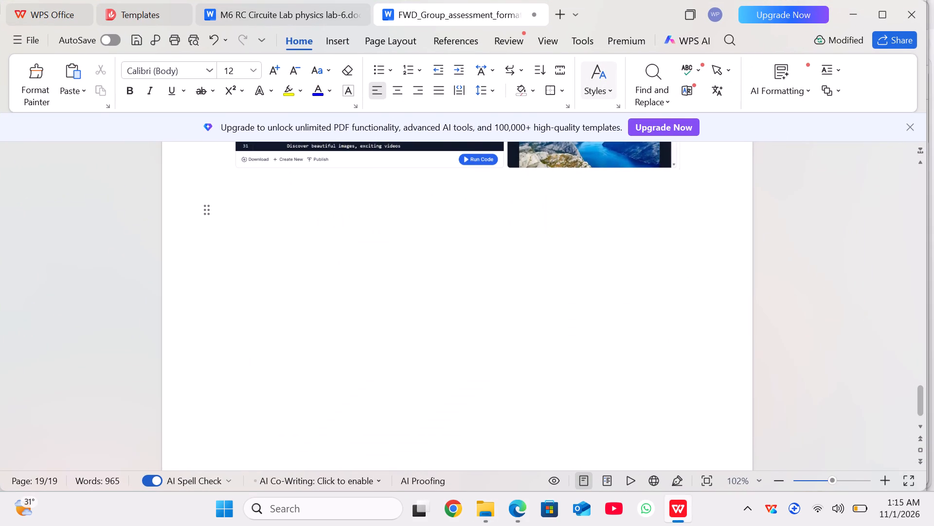
{"action": "key", "text": "ctrl+v"}
{"action": "scroll", "coordinate": [309, 288], "scroll_direction": "down", "scroll_amount": 1}
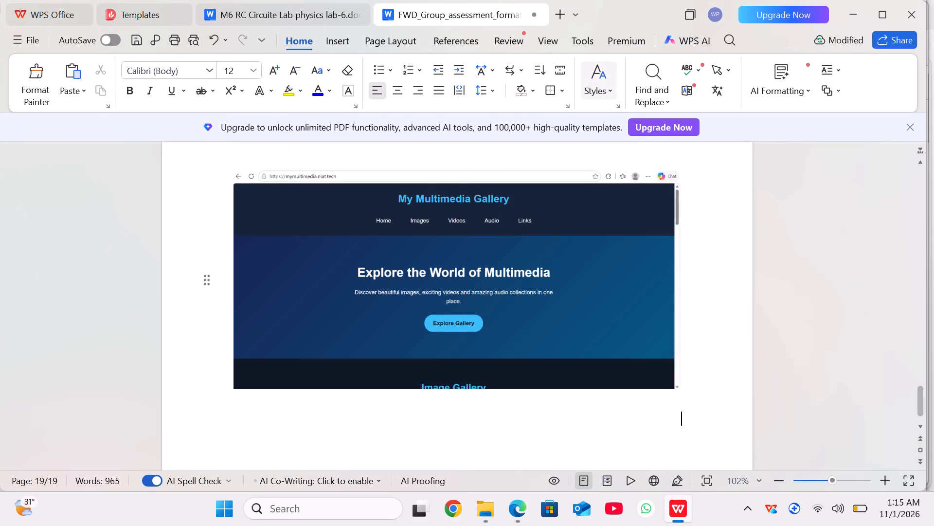
{"action": "scroll", "coordinate": [309, 288], "scroll_direction": "down", "scroll_amount": 5}
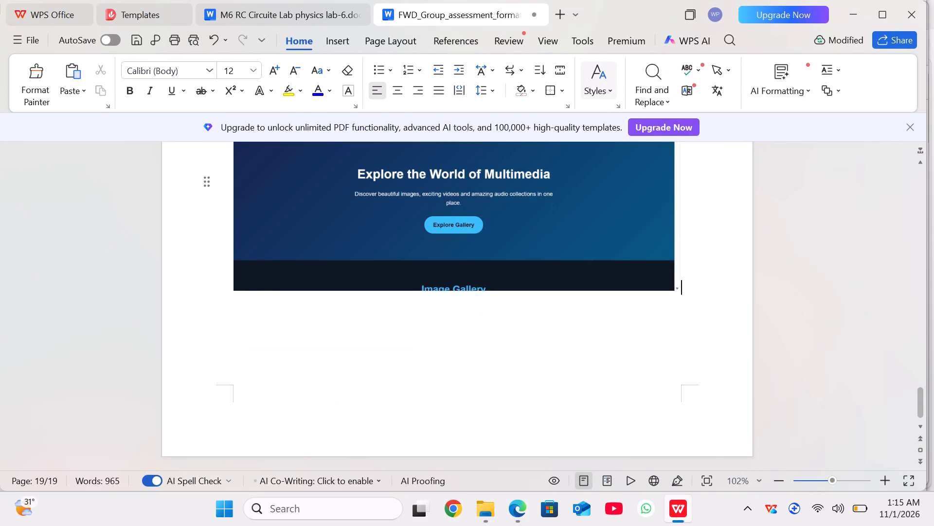
{"action": "left_click", "coordinate": [248, 323]}
{"action": "left_click", "coordinate": [413, 509]}
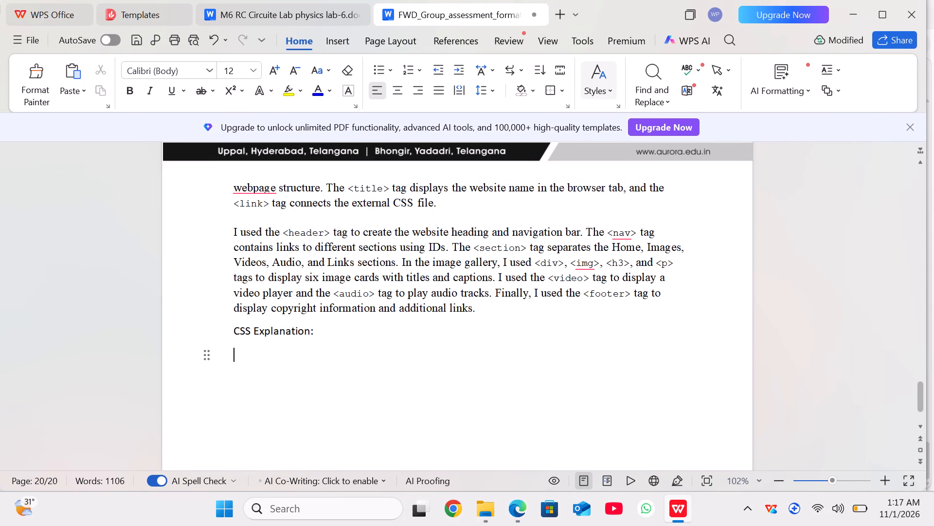
{"action": "left_click", "coordinate": [248, 359]}
{"action": "key", "text": "ctrl+v"}
{"action": "scroll", "coordinate": [351, 361], "scroll_direction": "down", "scroll_amount": 1}
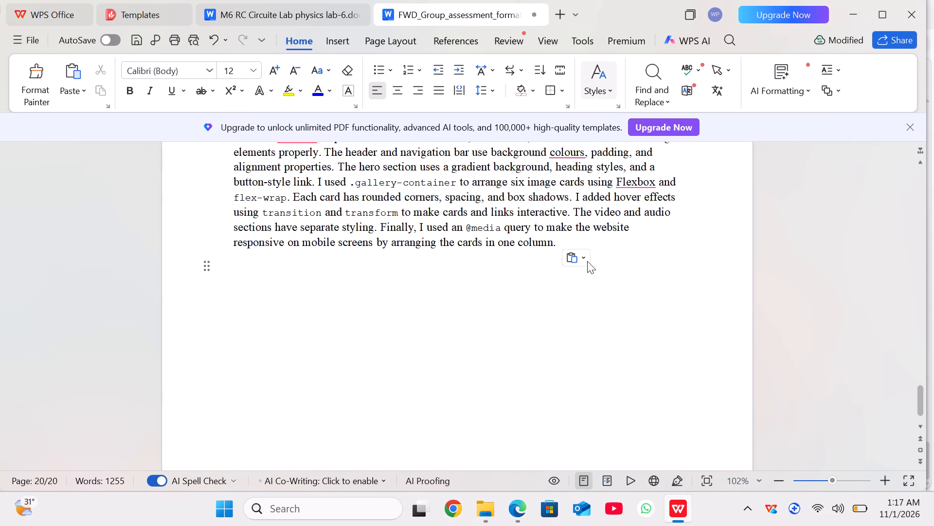
{"action": "left_click", "coordinate": [562, 242]}
Review the HTML and CSS explanations below the home page screenshot at the end of the assessment document.
{"action": "scroll", "coordinate": [480, 214], "scroll_direction": "up", "scroll_amount": 1}
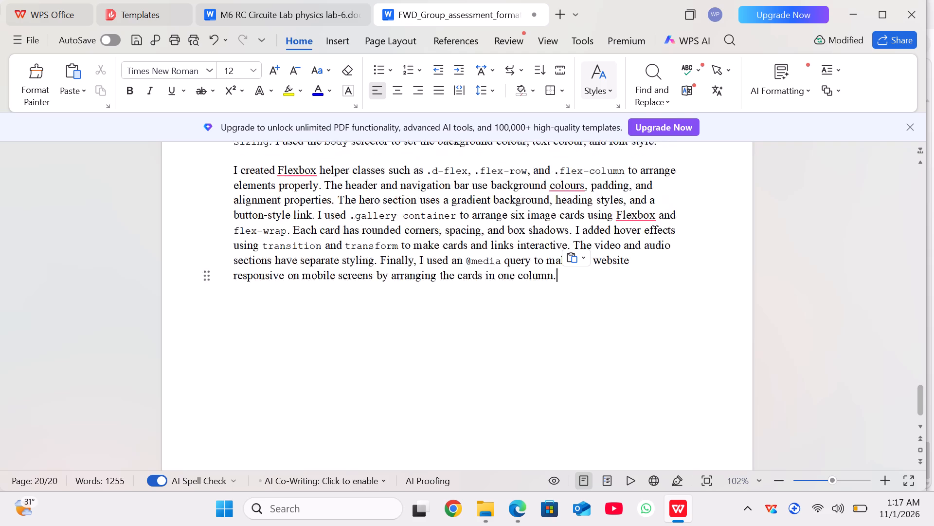
{"action": "scroll", "coordinate": [480, 214], "scroll_direction": "up", "scroll_amount": 2}
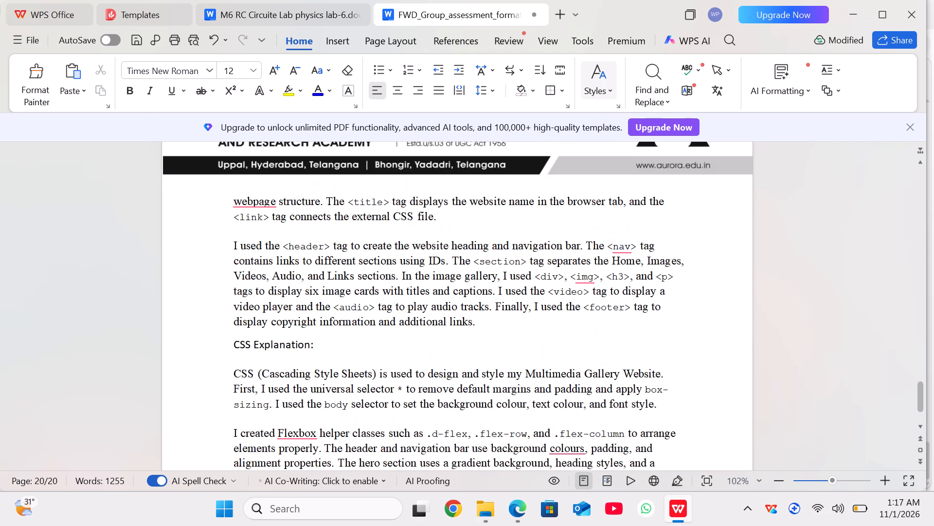
{"action": "scroll", "coordinate": [480, 214], "scroll_direction": "up", "scroll_amount": 1}
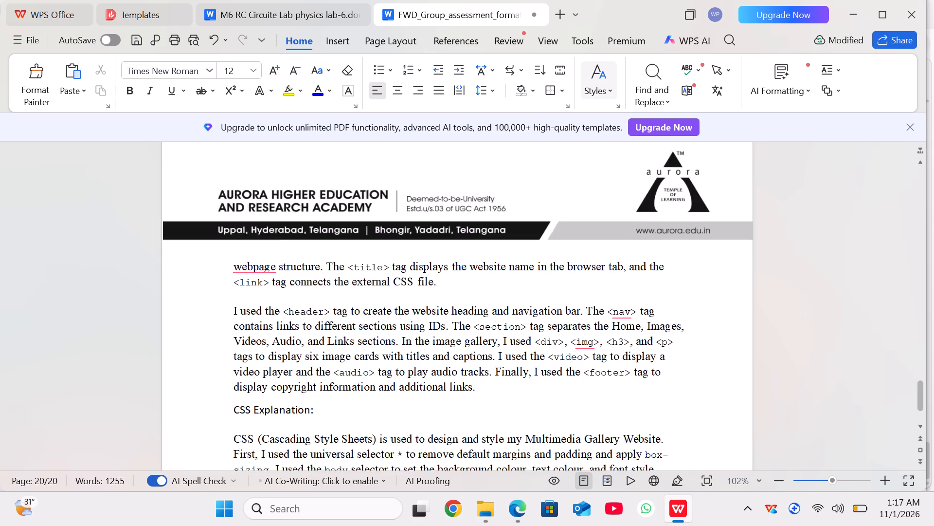
{"action": "scroll", "coordinate": [424, 287], "scroll_direction": "up", "scroll_amount": 4}
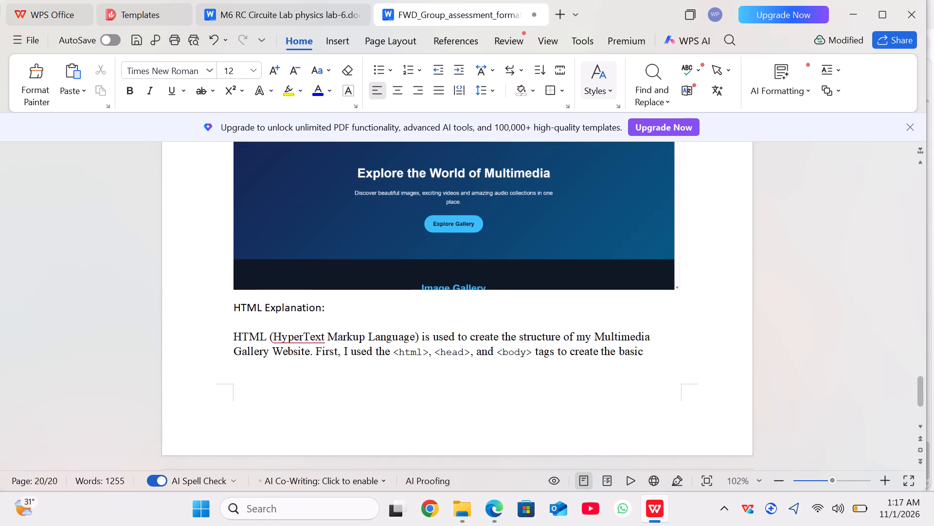
{"action": "scroll", "coordinate": [424, 287], "scroll_direction": "down", "scroll_amount": 4}
Go back to the start of the assessment document and read the HTML code from the question to the hero section.
{"action": "scroll", "coordinate": [424, 287], "scroll_direction": "up", "scroll_amount": 1}
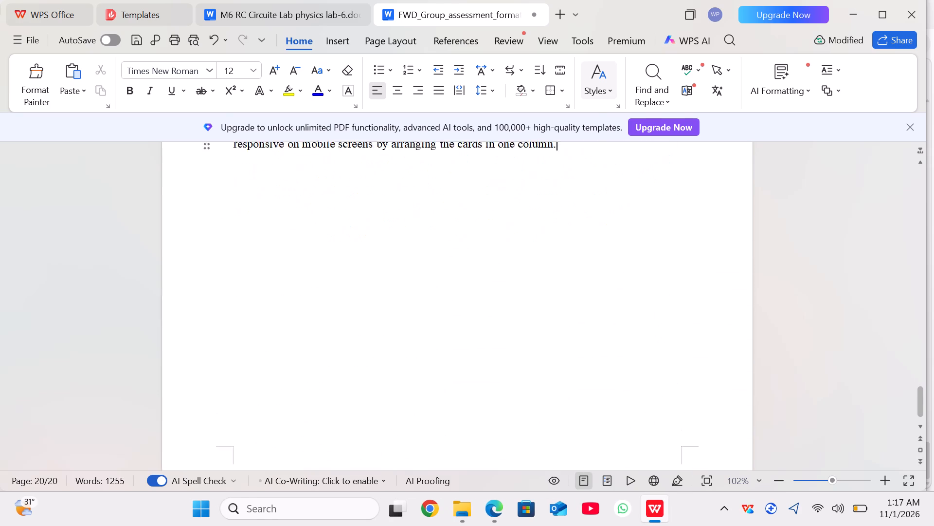
{"action": "scroll", "coordinate": [424, 287], "scroll_direction": "up", "scroll_amount": 6}
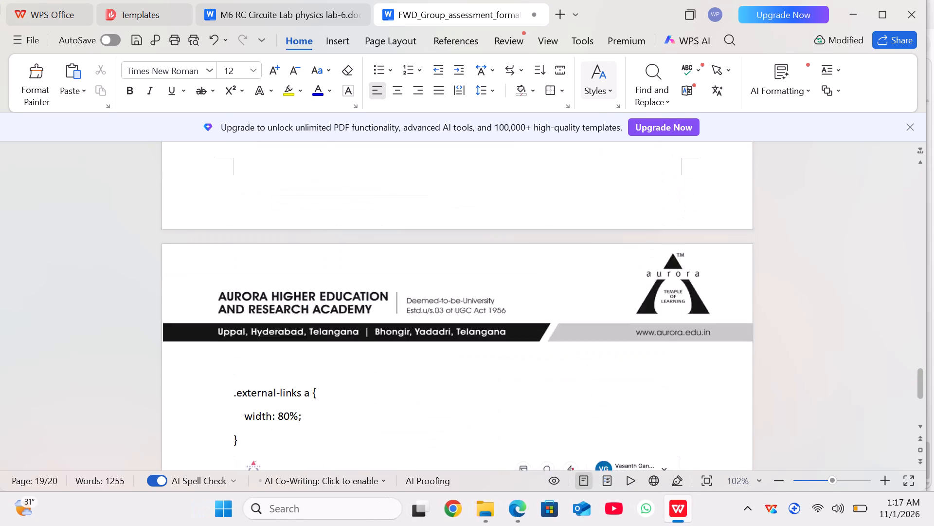
{"action": "scroll", "coordinate": [424, 287], "scroll_direction": "up", "scroll_amount": 1}
{"action": "scroll", "coordinate": [424, 287], "scroll_direction": "up", "scroll_amount": 20}
{"action": "scroll", "coordinate": [424, 287], "scroll_direction": "up", "scroll_amount": 20}
{"action": "scroll", "coordinate": [424, 287], "scroll_direction": "up", "scroll_amount": 20}
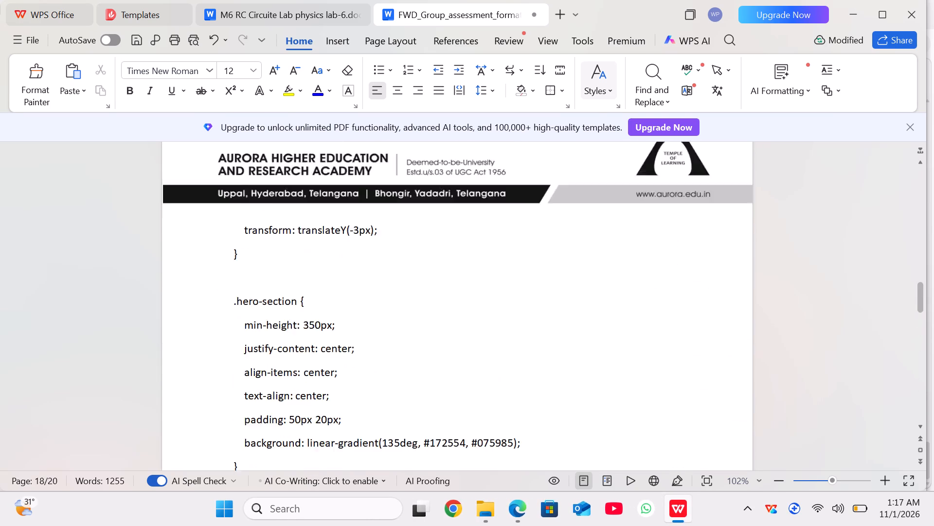
{"action": "scroll", "coordinate": [424, 287], "scroll_direction": "up", "scroll_amount": 20}
{"action": "scroll", "coordinate": [424, 287], "scroll_direction": "up", "scroll_amount": 20}
{"action": "scroll", "coordinate": [424, 287], "scroll_direction": "up", "scroll_amount": 20}
{"action": "scroll", "coordinate": [424, 287], "scroll_direction": "down", "scroll_amount": 2}
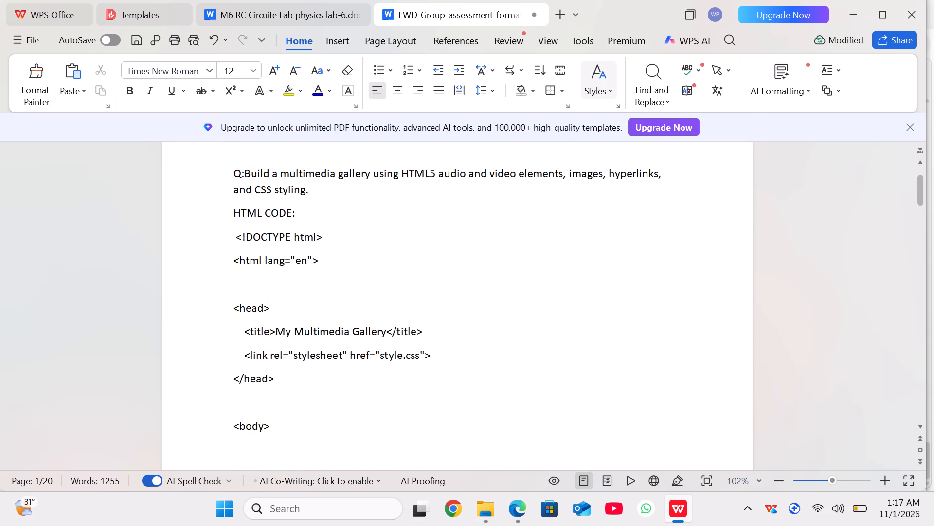
{"action": "scroll", "coordinate": [424, 287], "scroll_direction": "down", "scroll_amount": 1}
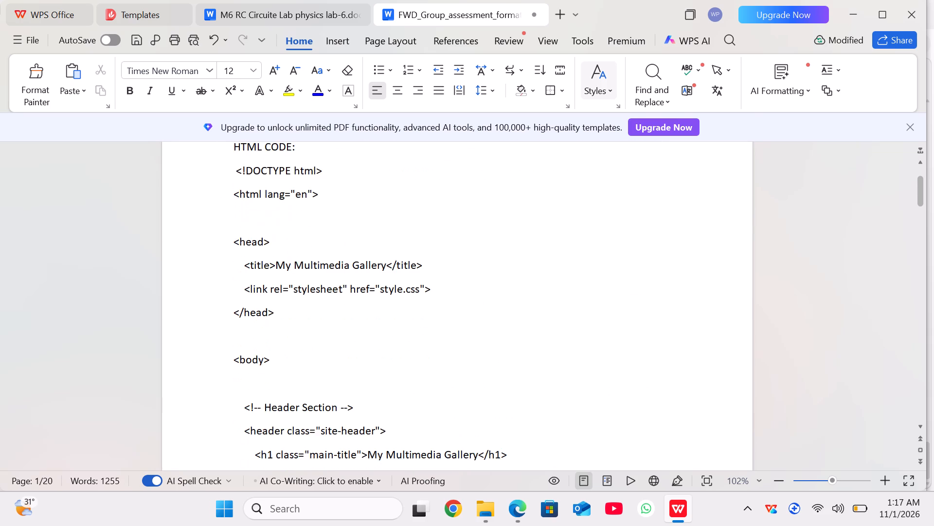
{"action": "scroll", "coordinate": [424, 287], "scroll_direction": "down", "scroll_amount": 3}
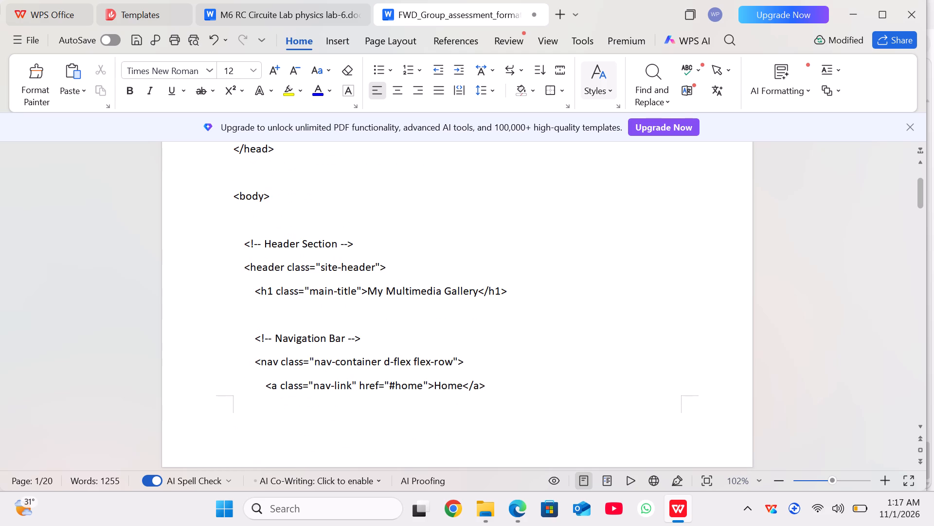
{"action": "scroll", "coordinate": [424, 287], "scroll_direction": "down", "scroll_amount": 1}
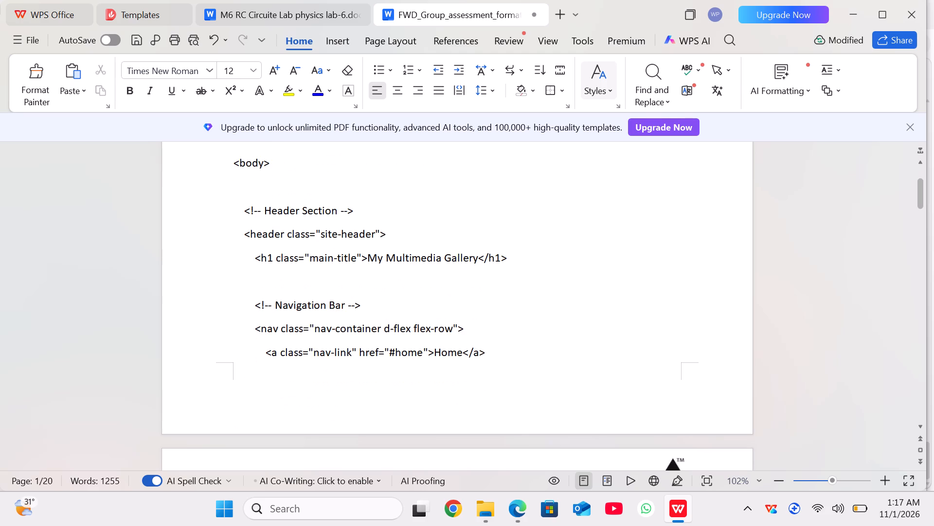
{"action": "scroll", "coordinate": [394, 263], "scroll_direction": "down", "scroll_amount": 1}
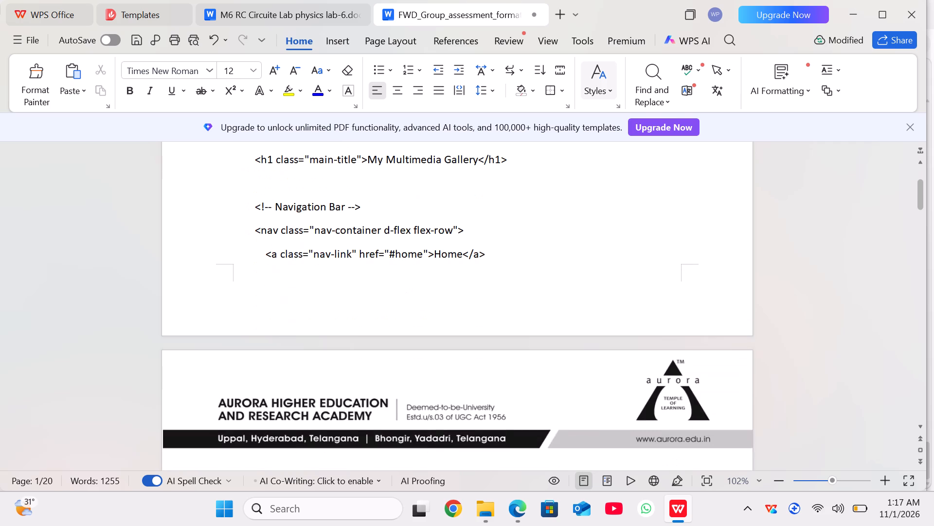
{"action": "scroll", "coordinate": [394, 263], "scroll_direction": "down", "scroll_amount": 3}
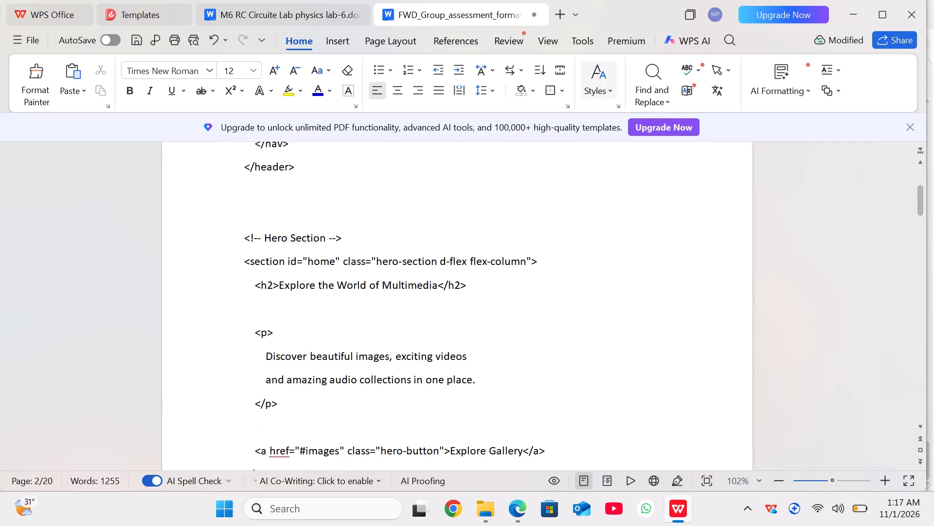
Switch to the webproject1 code playground in Edge and examine the opening lines of its HTML code.
{"action": "left_click", "coordinate": [420, 513]}
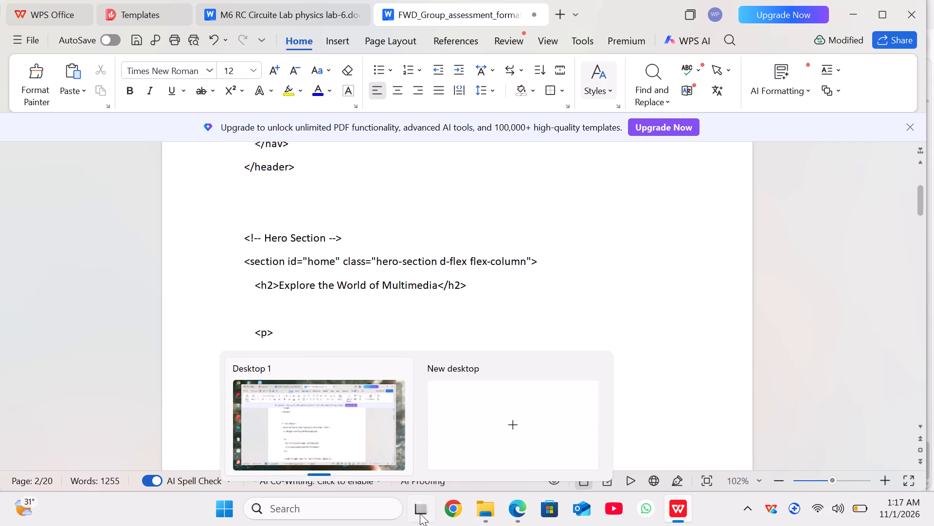
{"action": "left_click", "coordinate": [376, 184]}
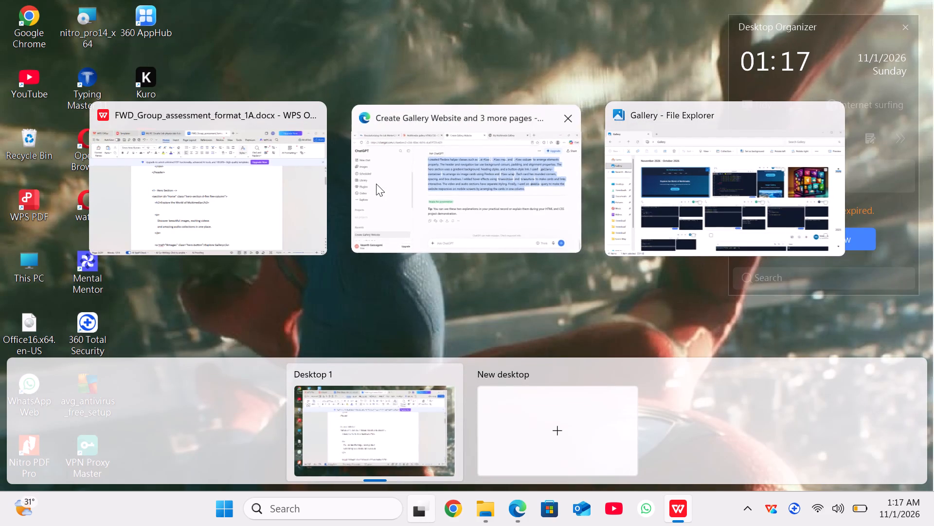
{"action": "left_click", "coordinate": [132, 9]}
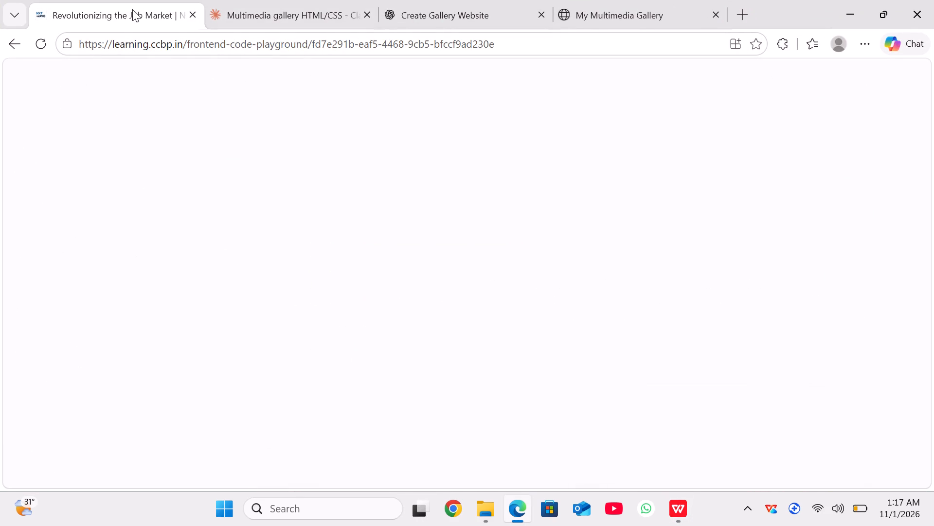
{"action": "scroll", "coordinate": [292, 260], "scroll_direction": "up", "scroll_amount": 7}
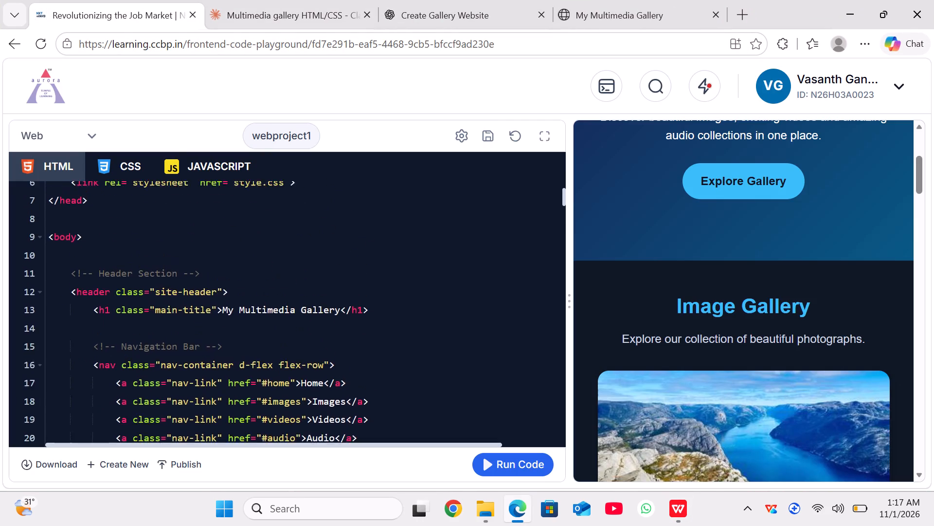
{"action": "scroll", "coordinate": [292, 260], "scroll_direction": "up", "scroll_amount": 2}
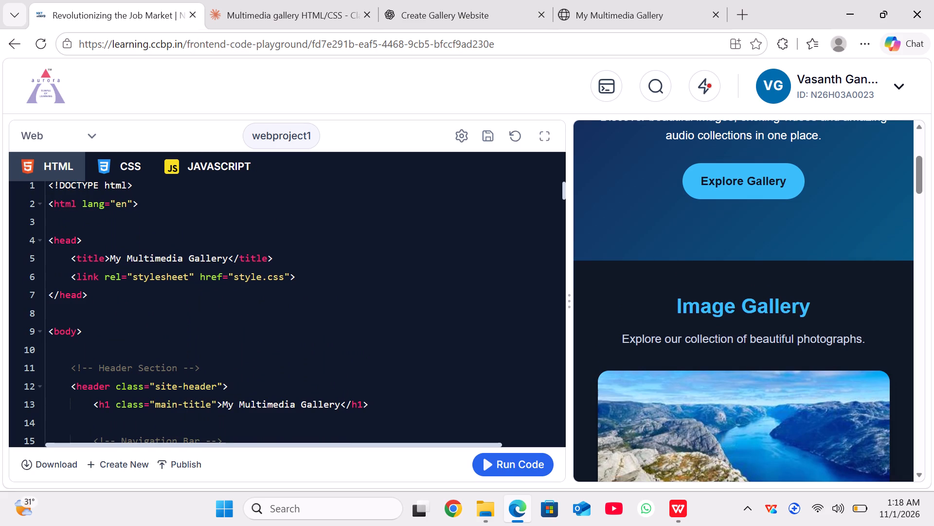
{"action": "scroll", "coordinate": [235, 324], "scroll_direction": "down", "scroll_amount": 2}
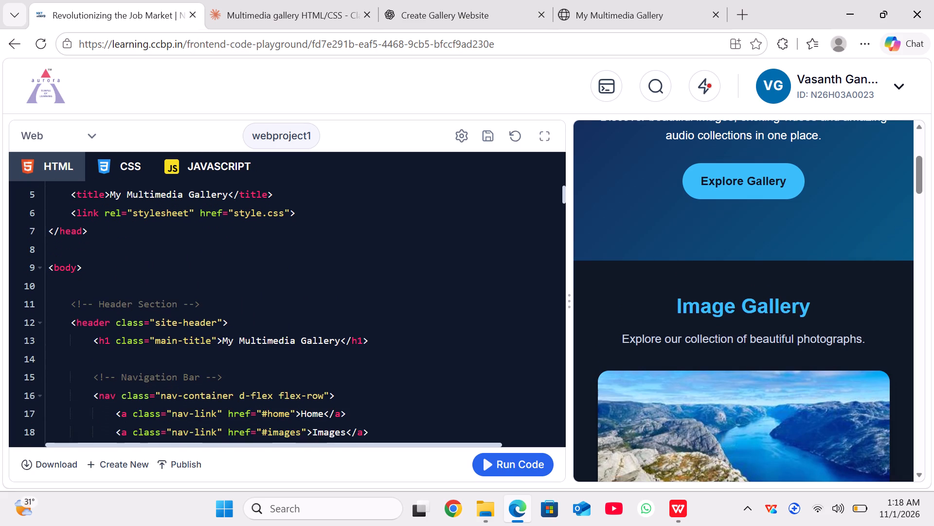
{"action": "scroll", "coordinate": [235, 324], "scroll_direction": "up", "scroll_amount": 1}
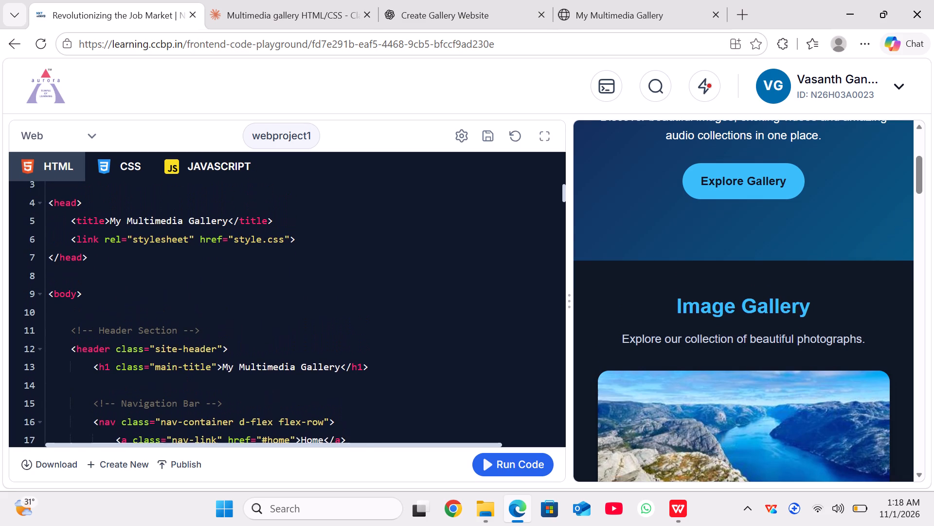
{"action": "scroll", "coordinate": [235, 324], "scroll_direction": "up", "scroll_amount": 1}
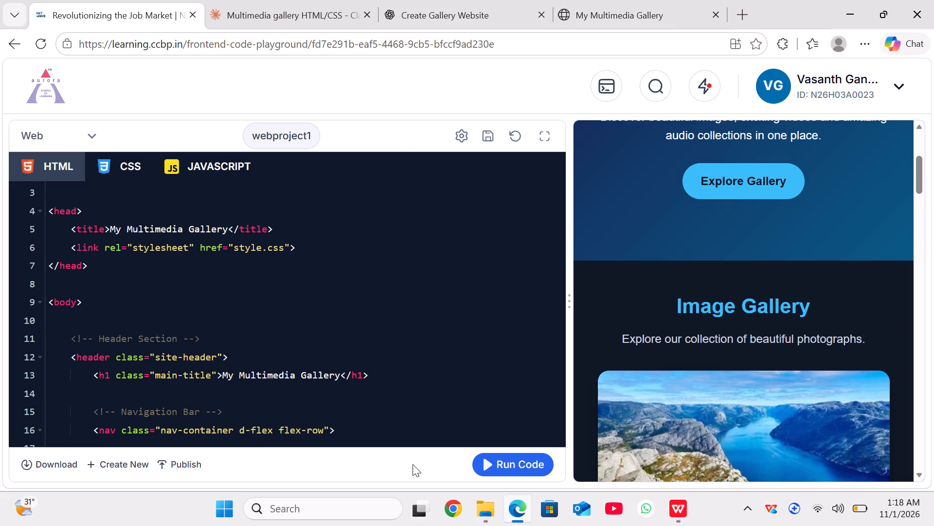
Return to the assessment document in WPS Office and check the HTML code from the question down to the navigation bar.
{"action": "left_click", "coordinate": [425, 506]}
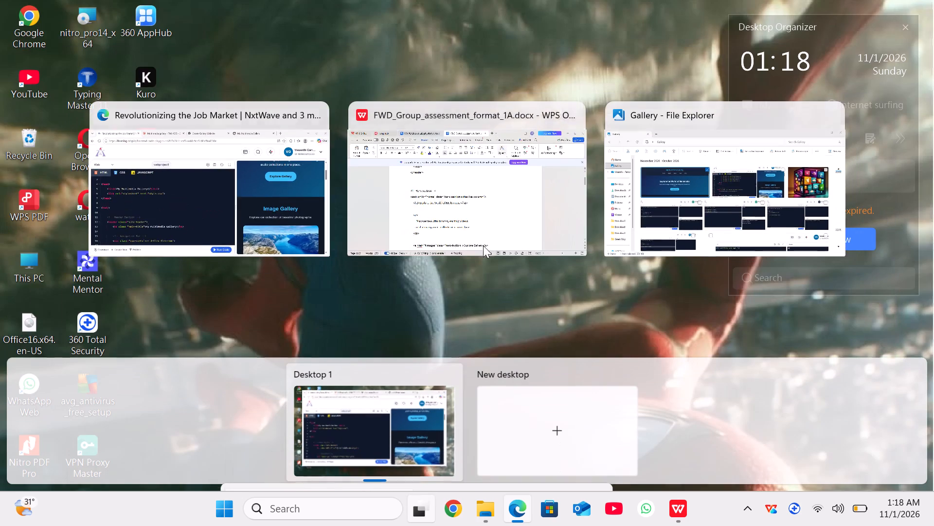
{"action": "left_click", "coordinate": [485, 179]}
{"action": "scroll", "coordinate": [380, 214], "scroll_direction": "up", "scroll_amount": 8}
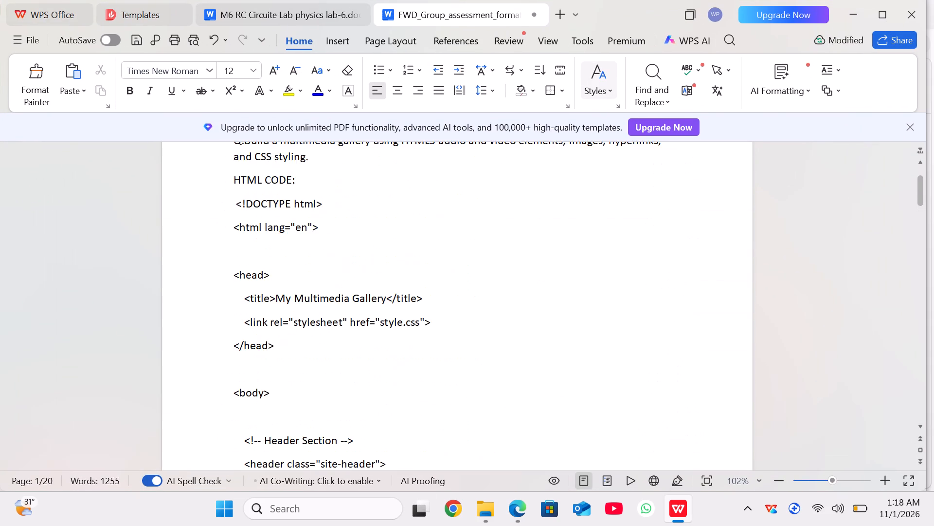
{"action": "scroll", "coordinate": [380, 214], "scroll_direction": "up", "scroll_amount": 1}
{"action": "scroll", "coordinate": [380, 214], "scroll_direction": "down", "scroll_amount": 1}
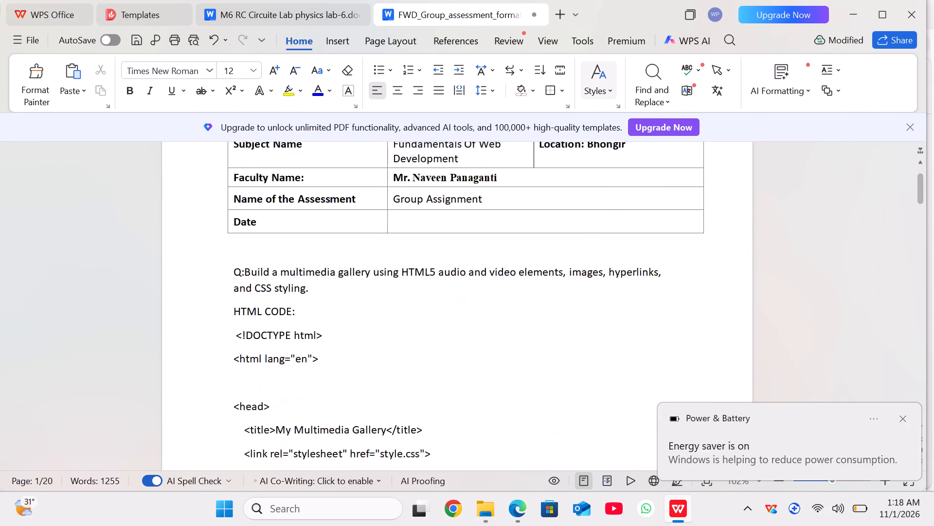
{"action": "scroll", "coordinate": [380, 214], "scroll_direction": "down", "scroll_amount": 2}
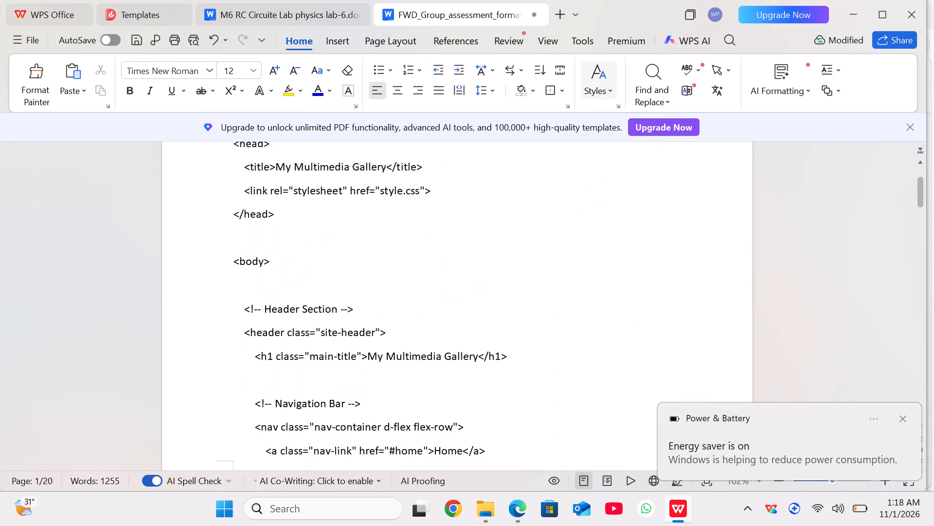
{"action": "left_click", "coordinate": [374, 300]}
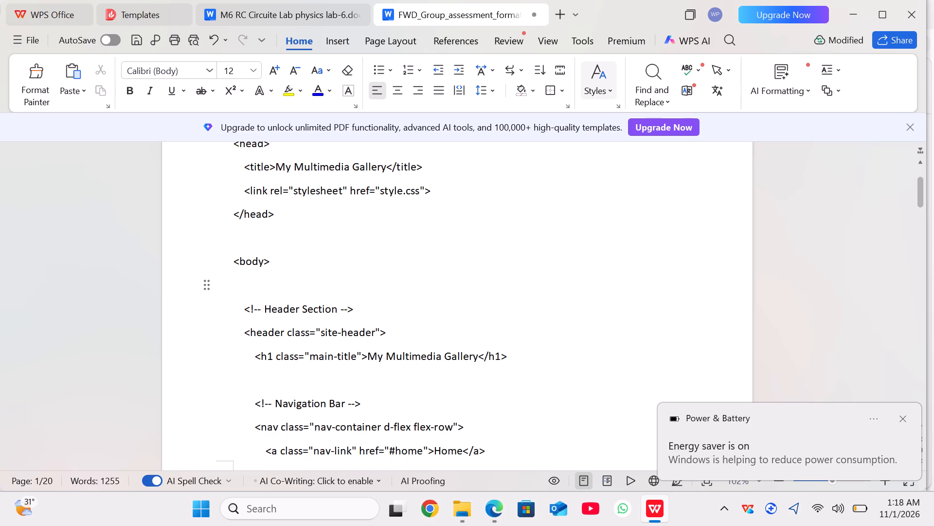
Delete the Header Section comment and the blank lines between the opening body tag and the site-header element.
{"action": "left_click", "coordinate": [362, 313]}
{"action": "key", "text": "BackSpace"}
{"action": "key", "text": "BackSpace"}
{"action": "key", "text": "BackSpace"}
{"action": "key", "text": "BackSpace"}
{"action": "key", "text": "BackSpace"}
{"action": "key", "text": "BackSpace"}
{"action": "key", "text": "BackSpace"}
{"action": "key", "text": "BackSpace"}
{"action": "key", "text": "BackSpace"}
{"action": "key", "text": "BackSpace"}
{"action": "key", "text": "BackSpace"}
{"action": "key", "text": "BackSpace"}
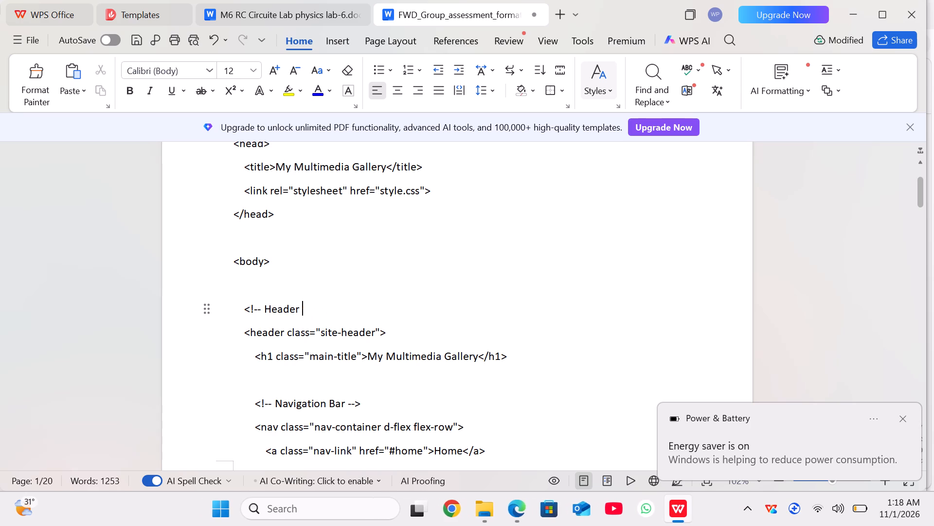
{"action": "key", "text": "BackSpace"}
{"action": "key", "text": "BackSpace"}
{"action": "key", "text": "BackSpace"}
{"action": "key", "text": "BackSpace"}
{"action": "key", "text": "BackSpace"}
{"action": "key", "text": "BackSpace"}
{"action": "key", "text": "BackSpace"}
{"action": "key", "text": "BackSpace"}
{"action": "key", "text": "BackSpace"}
{"action": "key", "text": "BackSpace"}
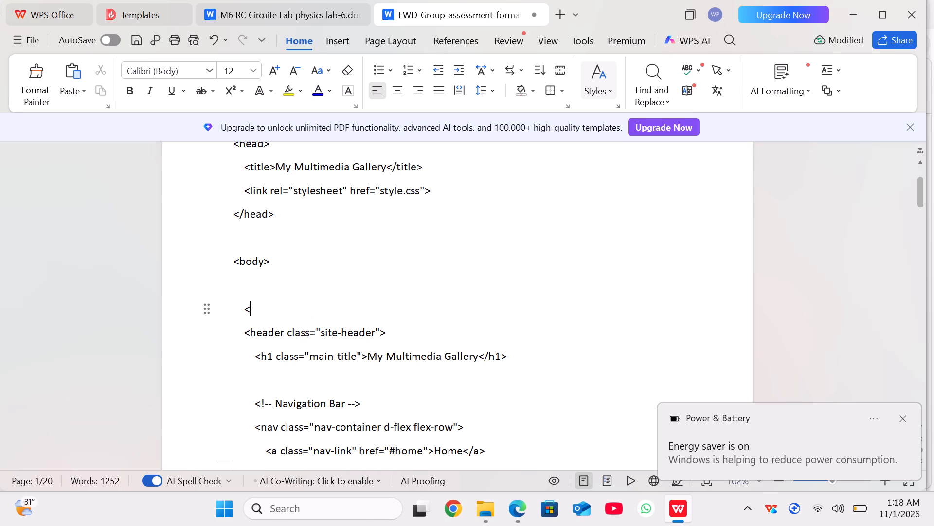
{"action": "key", "text": "BackSpace"}
{"action": "key", "text": "BackSpace"}
{"action": "key", "text": "BackSpace"}
{"action": "key", "text": "BackSpace"}
{"action": "key", "text": "BackSpace"}
{"action": "key", "text": "BackSpace"}
{"action": "key", "text": "BackSpace"}
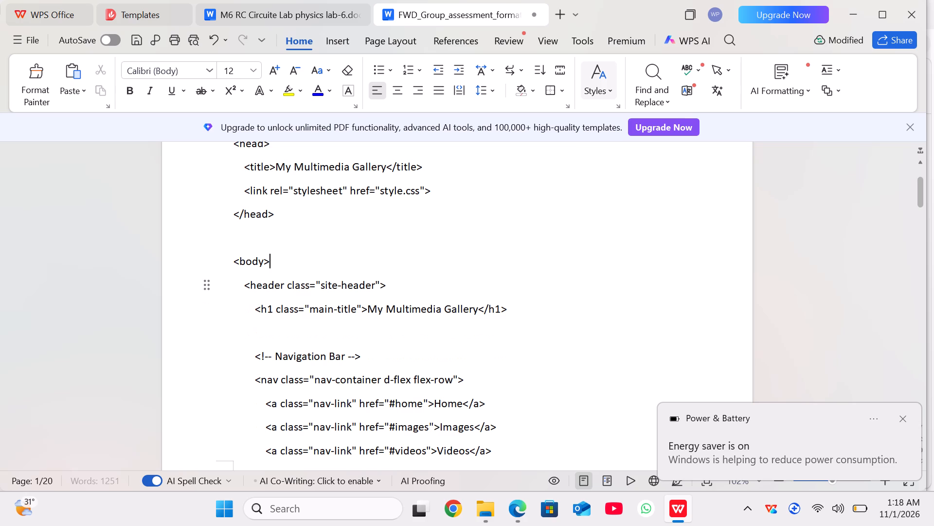
Delete the Navigation Bar comment and the blank lines between the main-title heading and the nav element.
{"action": "left_click", "coordinate": [360, 352]}
{"action": "key", "text": "BackSpace"}
{"action": "key", "text": "BackSpace"}
{"action": "key", "text": "BackSpace"}
{"action": "key", "text": "BackSpace"}
{"action": "key", "text": "BackSpace"}
{"action": "key", "text": "BackSpace"}
{"action": "key", "text": "BackSpace"}
{"action": "key", "text": "BackSpace"}
{"action": "key", "text": "BackSpace"}
{"action": "key", "text": "BackSpace"}
{"action": "key", "text": "BackSpace"}
{"action": "key", "text": "BackSpace"}
{"action": "key", "text": "BackSpace"}
{"action": "key", "text": "BackSpace"}
{"action": "key", "text": "BackSpace"}
{"action": "key", "text": "BackSpace"}
{"action": "key", "text": "BackSpace"}
{"action": "key", "text": "BackSpace"}
{"action": "key", "text": "BackSpace"}
{"action": "key", "text": "BackSpace"}
{"action": "key", "text": "BackSpace"}
{"action": "key", "text": "BackSpace"}
{"action": "key", "text": "BackSpace"}
{"action": "key", "text": "BackSpace"}
{"action": "key", "text": "BackSpace"}
{"action": "key", "text": "BackSpace"}
{"action": "key", "text": "BackSpace"}
{"action": "key", "text": "BackSpace"}
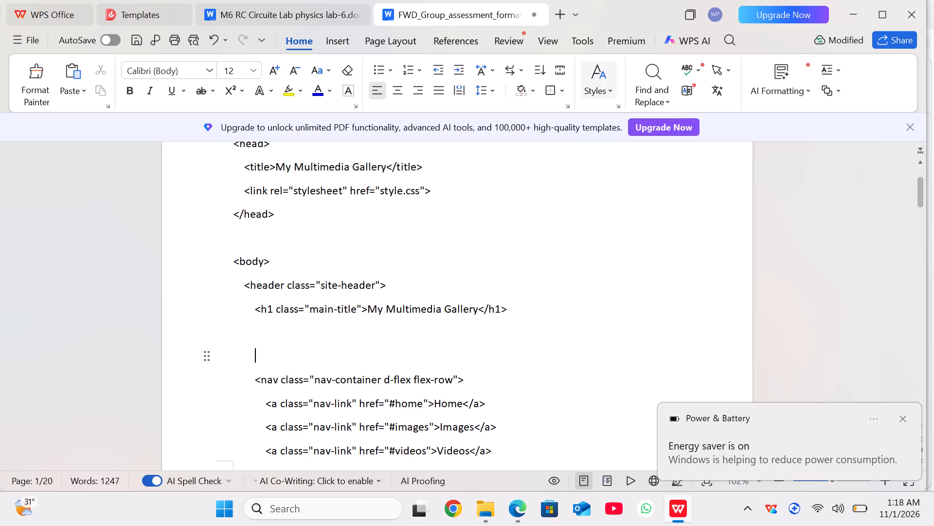
{"action": "key", "text": "BackSpace"}
{"action": "key", "text": "BackSpace"}
{"action": "key", "text": "BackSpace"}
{"action": "key", "text": "BackSpace"}
{"action": "key", "text": "BackSpace"}
{"action": "key", "text": "BackSpace"}
{"action": "key", "text": "BackSpace"}
{"action": "key", "text": "BackSpace"}
{"action": "key", "text": "BackSpace"}
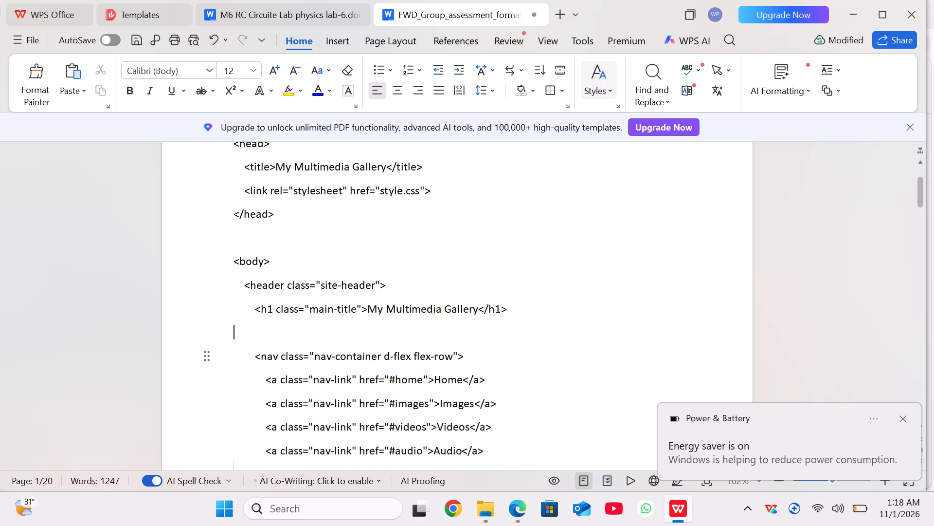
{"action": "key", "text": "BackSpace"}
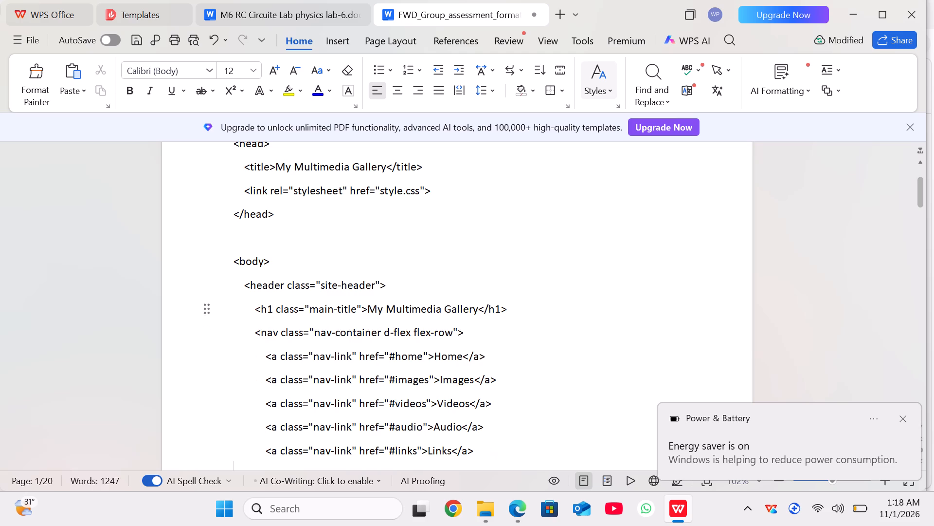
{"action": "key", "text": "space"}
Delete the Hero Section comment and the extra blank space between the closing header tag and the home section.
{"action": "scroll", "coordinate": [362, 355], "scroll_direction": "down", "scroll_amount": 2}
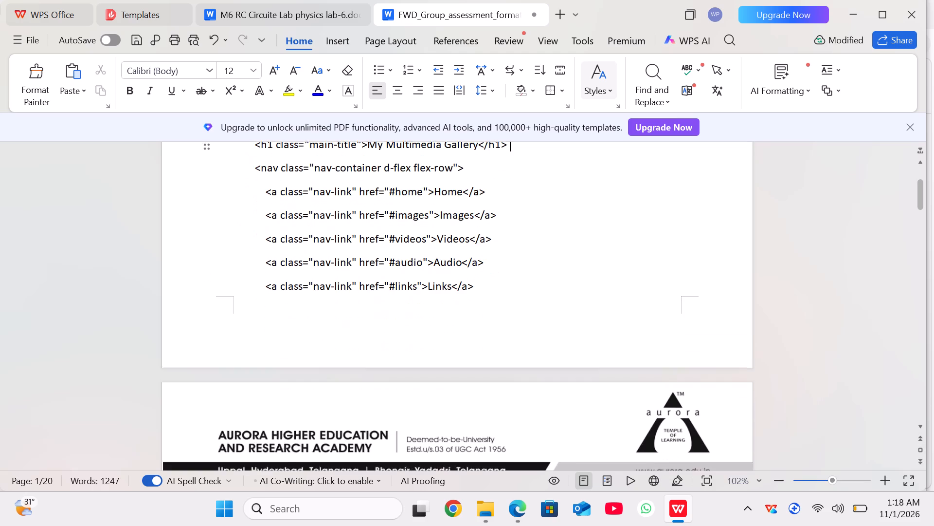
{"action": "scroll", "coordinate": [362, 355], "scroll_direction": "down", "scroll_amount": 2}
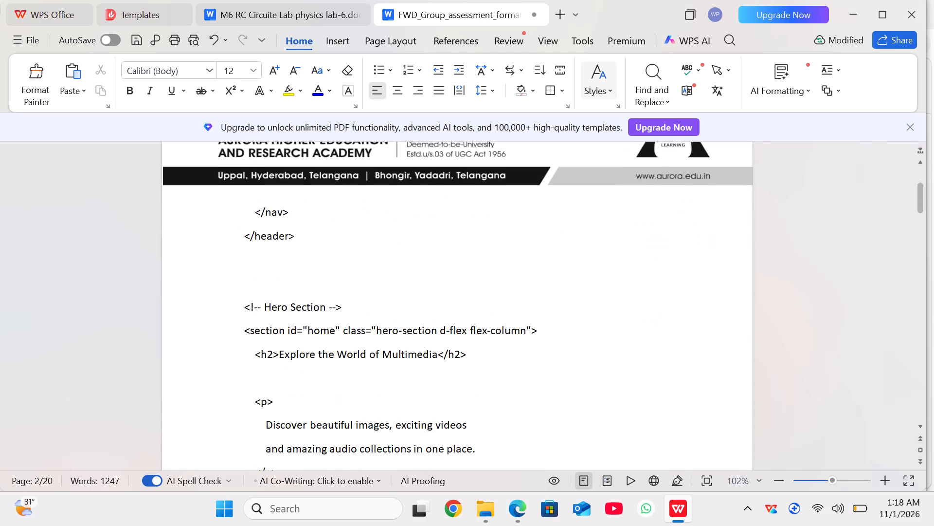
{"action": "left_click", "coordinate": [350, 309]}
{"action": "key", "text": "BackSpace"}
{"action": "key", "text": "BackSpace"}
{"action": "key", "text": "BackSpace"}
{"action": "key", "text": "BackSpace"}
{"action": "key", "text": "BackSpace"}
{"action": "key", "text": "BackSpace"}
{"action": "key", "text": "BackSpace"}
{"action": "key", "text": "BackSpace"}
{"action": "key", "text": "BackSpace"}
{"action": "key", "text": "BackSpace"}
{"action": "key", "text": "BackSpace"}
{"action": "key", "text": "BackSpace"}
{"action": "key", "text": "BackSpace"}
{"action": "key", "text": "BackSpace"}
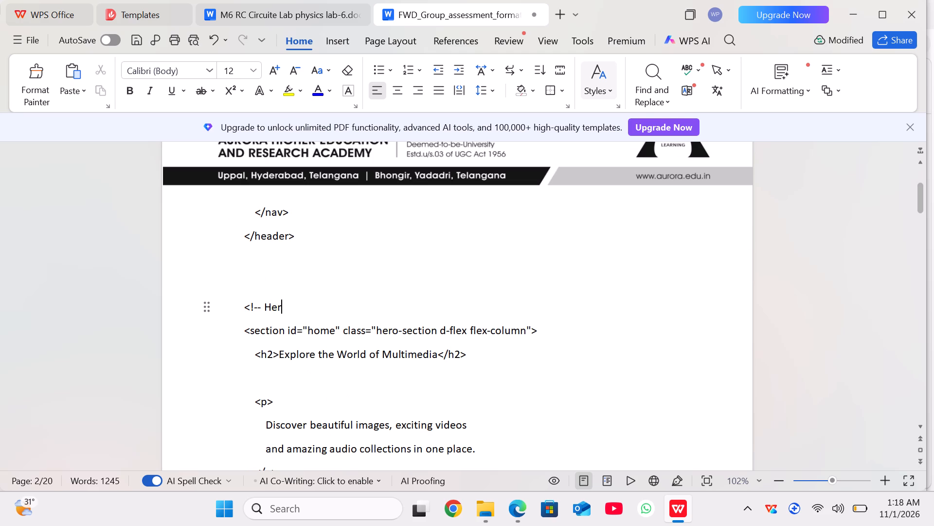
{"action": "key", "text": "BackSpace"}
{"action": "key", "text": "BackSpace"}
{"action": "key", "text": "BackSpace"}
{"action": "key", "text": "BackSpace"}
{"action": "key", "text": "BackSpace"}
{"action": "key", "text": "BackSpace"}
{"action": "key", "text": "BackSpace"}
{"action": "key", "text": "BackSpace"}
{"action": "key", "text": "BackSpace"}
{"action": "key", "text": "BackSpace"}
{"action": "key", "text": "BackSpace"}
{"action": "key", "text": "BackSpace"}
{"action": "key", "text": "BackSpace"}
Delete the Image Gallery Section comment above the images section of the HTML code.
{"action": "scroll", "coordinate": [350, 309], "scroll_direction": "down", "scroll_amount": 1}
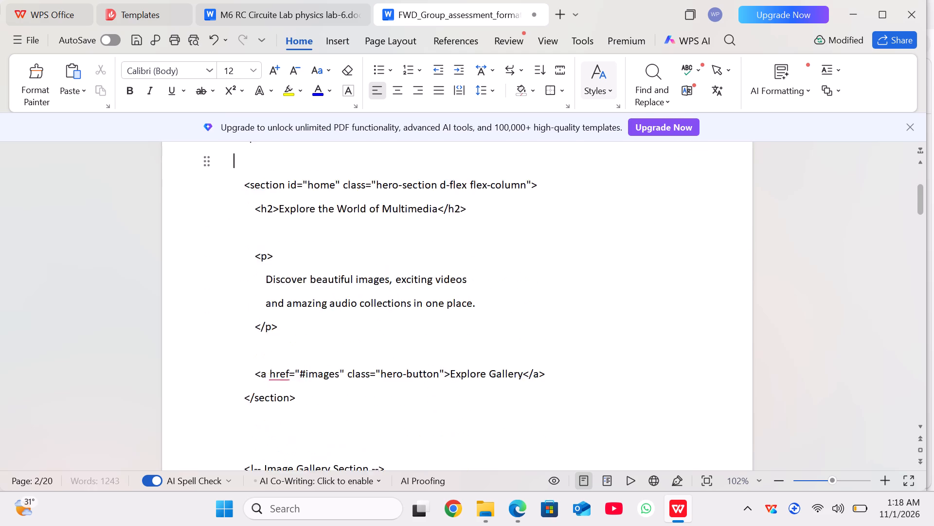
{"action": "scroll", "coordinate": [350, 309], "scroll_direction": "down", "scroll_amount": 2}
{"action": "left_click", "coordinate": [393, 334]}
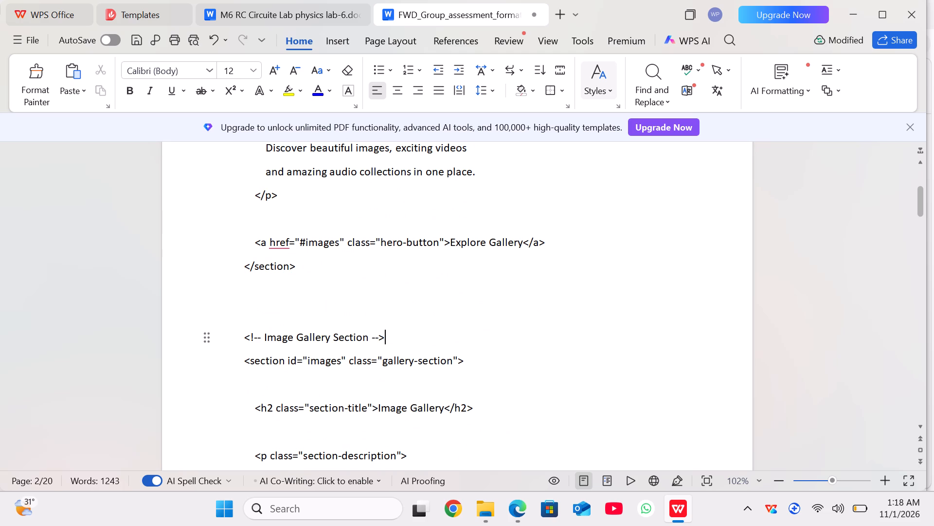
{"action": "key", "text": "BackSpace"}
{"action": "key", "text": "BackSpace"}
{"action": "key", "text": "BackSpace"}
{"action": "key", "text": "BackSpace"}
{"action": "key", "text": "BackSpace"}
{"action": "key", "text": "BackSpace"}
{"action": "key", "text": "BackSpace"}
{"action": "key", "text": "BackSpace"}
{"action": "key", "text": "BackSpace"}
{"action": "key", "text": "BackSpace"}
{"action": "key", "text": "BackSpace"}
{"action": "key", "text": "BackSpace"}
{"action": "key", "text": "BackSpace"}
{"action": "key", "text": "BackSpace"}
{"action": "key", "text": "BackSpace"}
{"action": "key", "text": "BackSpace"}
{"action": "key", "text": "BackSpace"}
{"action": "key", "text": "BackSpace"}
{"action": "key", "text": "BackSpace"}
{"action": "key", "text": "BackSpace"}
{"action": "key", "text": "BackSpace"}
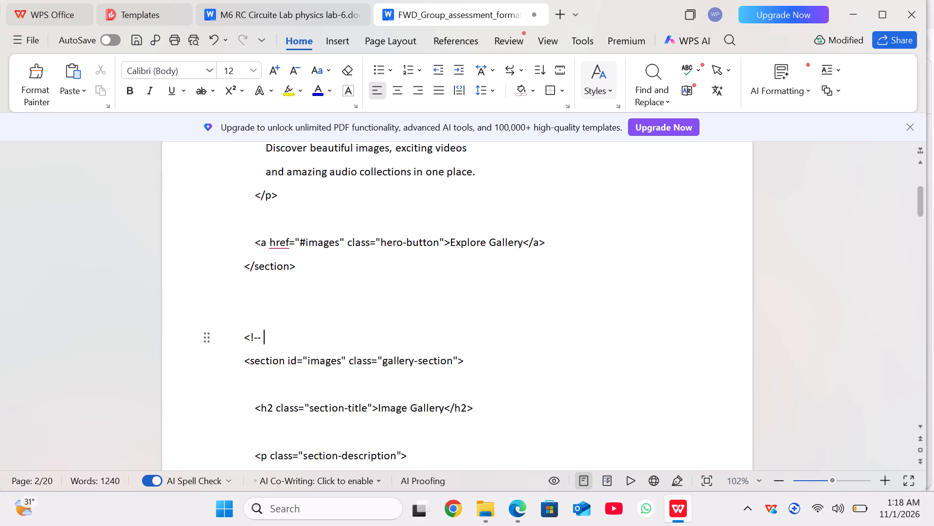
{"action": "key", "text": "BackSpace"}
{"action": "key", "text": "BackSpace"}
{"action": "key", "text": "BackSpace"}
{"action": "key", "text": "BackSpace"}
{"action": "key", "text": "BackSpace"}
{"action": "key", "text": "BackSpace"}
{"action": "key", "text": "BackSpace"}
{"action": "key", "text": "BackSpace"}
{"action": "key", "text": "BackSpace"}
{"action": "key", "text": "BackSpace"}
Delete the Image Card 2 comment, keeping one blank line between the Mountain View and Beautiful Forest cards.
{"action": "scroll", "coordinate": [393, 334], "scroll_direction": "down", "scroll_amount": 2}
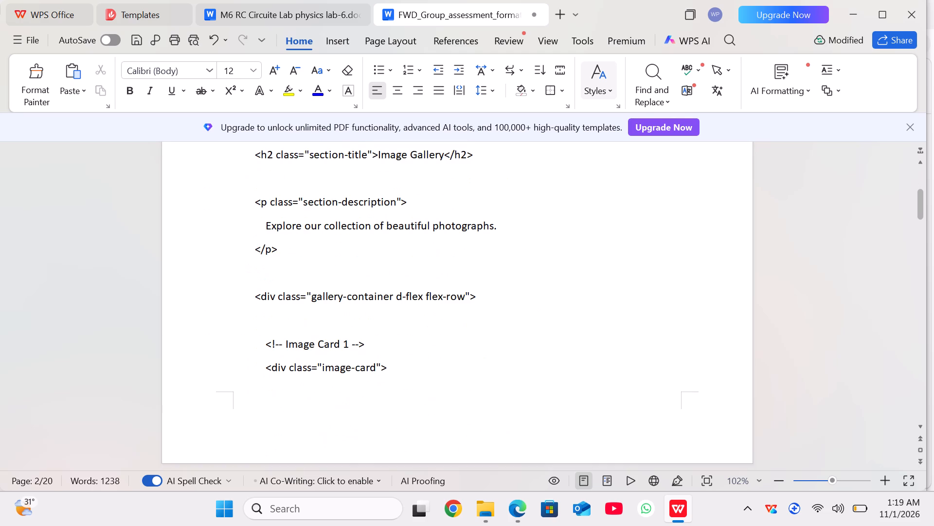
{"action": "scroll", "coordinate": [393, 334], "scroll_direction": "down", "scroll_amount": 1}
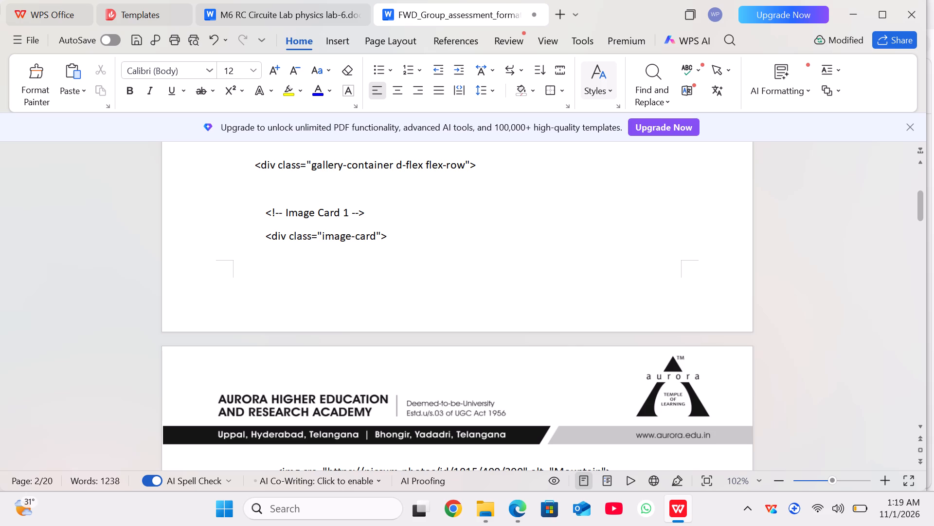
{"action": "scroll", "coordinate": [393, 334], "scroll_direction": "down", "scroll_amount": 2}
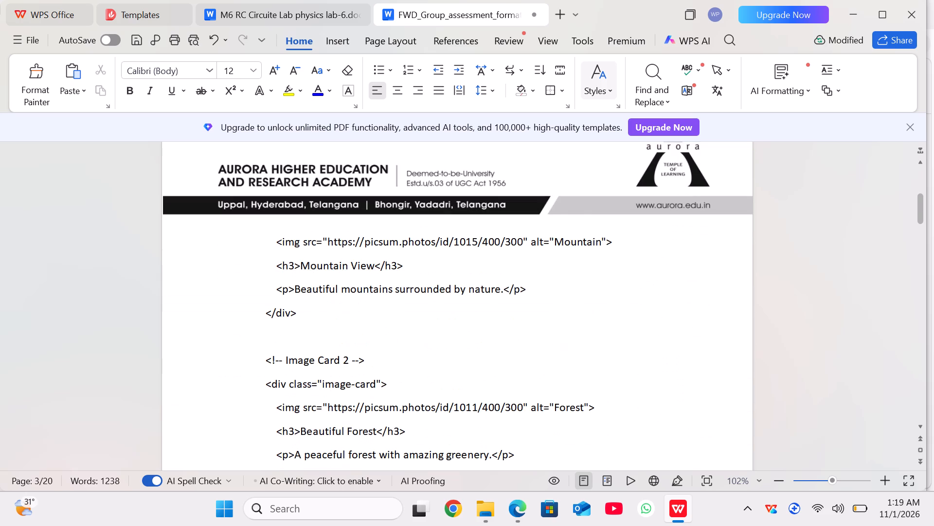
{"action": "scroll", "coordinate": [393, 334], "scroll_direction": "down", "scroll_amount": 1}
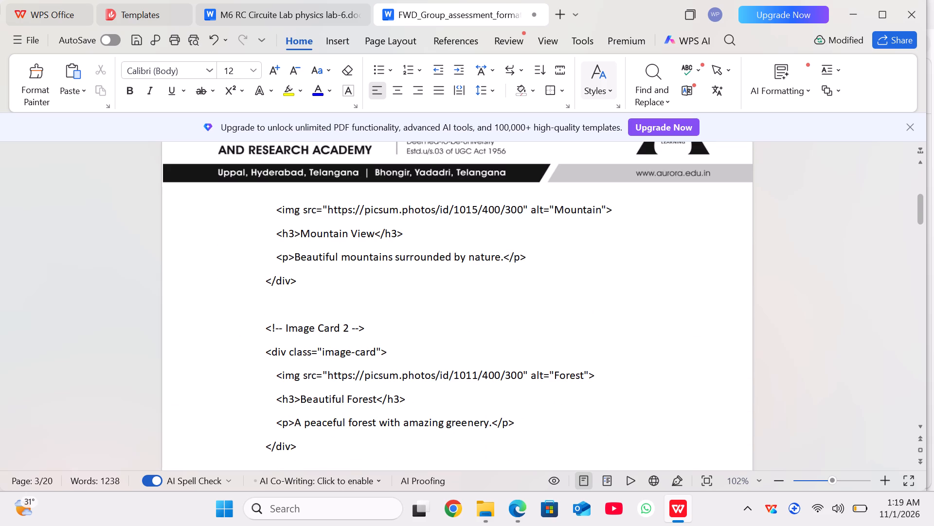
{"action": "left_click", "coordinate": [375, 328]}
{"action": "key", "text": "BackSpace"}
{"action": "key", "text": "BackSpace"}
{"action": "key", "text": "BackSpace"}
{"action": "key", "text": "BackSpace"}
{"action": "key", "text": "BackSpace"}
{"action": "key", "text": "BackSpace"}
{"action": "key", "text": "BackSpace"}
{"action": "key", "text": "BackSpace"}
{"action": "key", "text": "BackSpace"}
{"action": "key", "text": "BackSpace"}
{"action": "key", "text": "BackSpace"}
{"action": "key", "text": "BackSpace"}
{"action": "key", "text": "BackSpace"}
{"action": "key", "text": "BackSpace"}
{"action": "key", "text": "BackSpace"}
{"action": "key", "text": "BackSpace"}
{"action": "key", "text": "BackSpace"}
{"action": "key", "text": "BackSpace"}
{"action": "key", "text": "BackSpace"}
{"action": "key", "text": "BackSpace"}
{"action": "key", "text": "BackSpace"}
{"action": "key", "text": "BackSpace"}
{"action": "key", "text": "BackSpace"}
{"action": "key", "text": "BackSpace"}
{"action": "key", "text": "BackSpace"}
{"action": "key", "text": "BackSpace"}
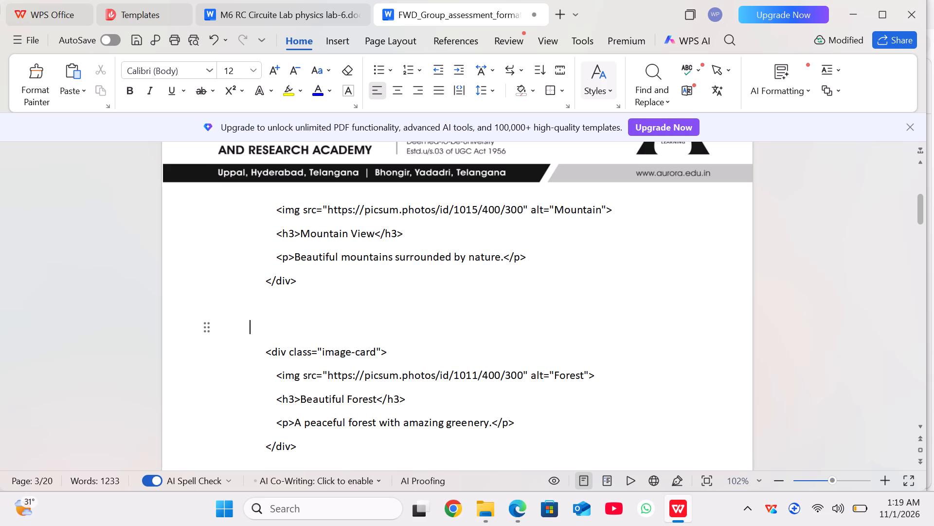
{"action": "key", "text": "BackSpace"}
{"action": "key", "text": "BackSpace"}
{"action": "key", "text": "BackSpace"}
{"action": "key", "text": "BackSpace"}
{"action": "key", "text": "BackSpace"}
{"action": "key", "text": "BackSpace"}
{"action": "key", "text": "BackSpace"}
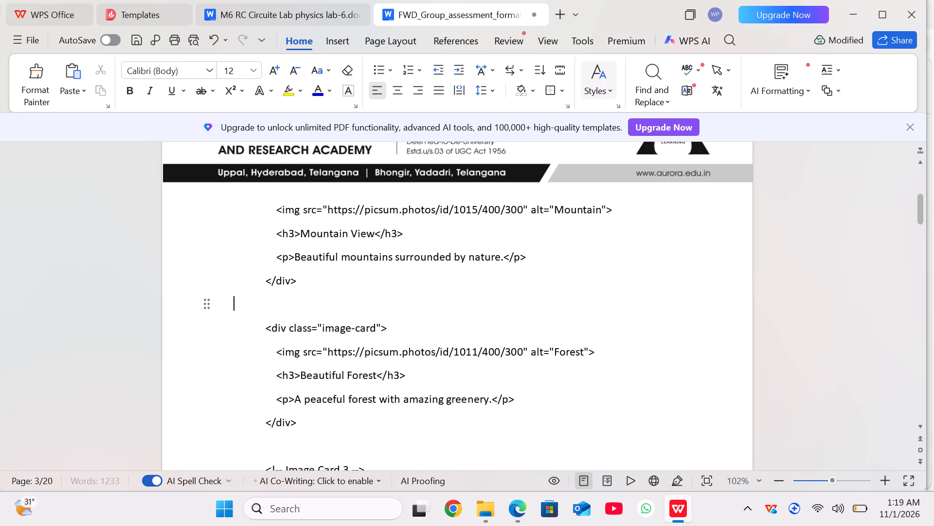
{"action": "key", "text": "BackSpace"}
{"action": "key", "text": "Return"}
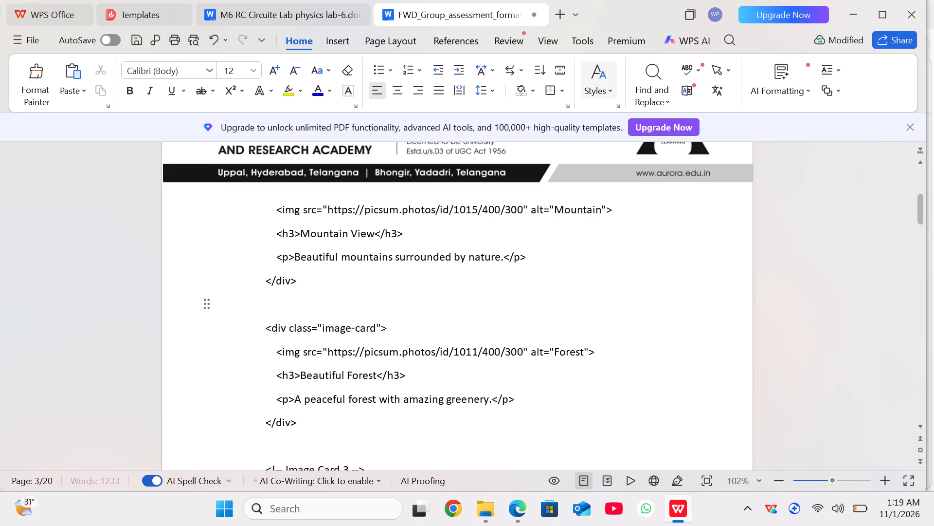
Delete the Image Card 3 comment, keeping one blank line between the Beautiful Forest and Nature Beauty cards.
{"action": "scroll", "coordinate": [375, 328], "scroll_direction": "down", "scroll_amount": 1}
{"action": "left_click", "coordinate": [376, 335]}
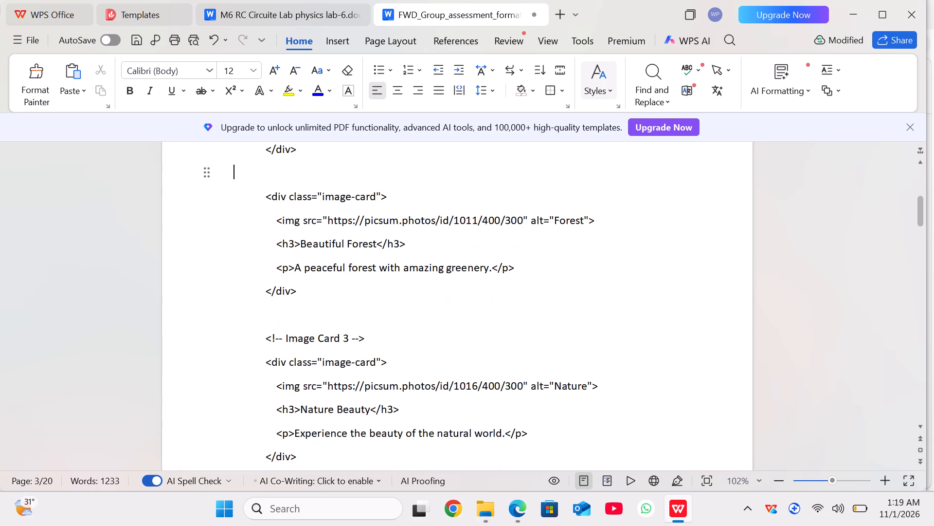
{"action": "key", "text": "BackSpace"}
{"action": "key", "text": "BackSpace"}
{"action": "key", "text": "BackSpace"}
{"action": "key", "text": "BackSpace"}
{"action": "key", "text": "BackSpace"}
{"action": "key", "text": "BackSpace"}
{"action": "key", "text": "BackSpace"}
{"action": "key", "text": "BackSpace"}
{"action": "key", "text": "BackSpace"}
{"action": "key", "text": "BackSpace"}
{"action": "key", "text": "BackSpace"}
{"action": "key", "text": "BackSpace"}
{"action": "key", "text": "BackSpace"}
{"action": "key", "text": "BackSpace"}
{"action": "key", "text": "BackSpace"}
{"action": "key", "text": "BackSpace"}
{"action": "key", "text": "BackSpace"}
{"action": "key", "text": "BackSpace"}
{"action": "key", "text": "BackSpace"}
{"action": "key", "text": "BackSpace"}
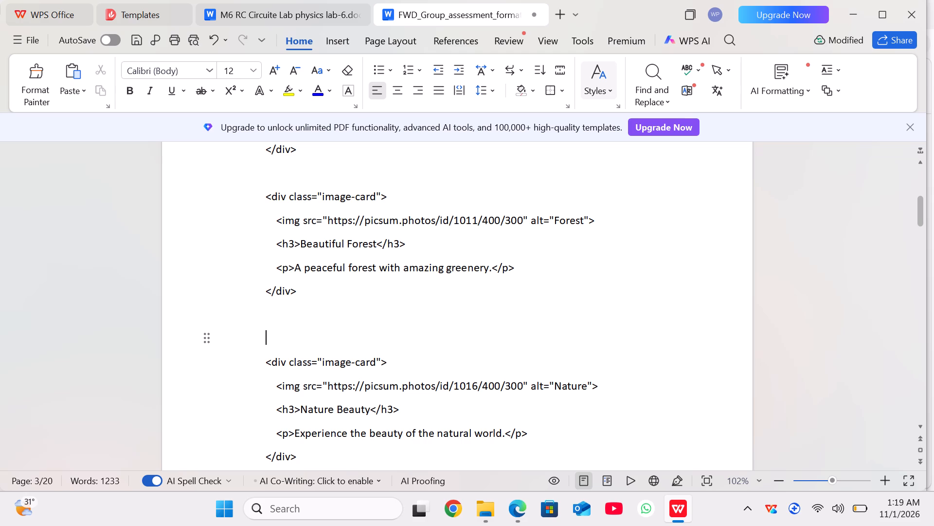
{"action": "key", "text": "BackSpace"}
{"action": "key", "text": "BackSpace"}
{"action": "key", "text": "BackSpace"}
{"action": "key", "text": "BackSpace"}
{"action": "key", "text": "BackSpace"}
{"action": "key", "text": "BackSpace"}
{"action": "key", "text": "BackSpace"}
{"action": "key", "text": "BackSpace"}
{"action": "key", "text": "BackSpace"}
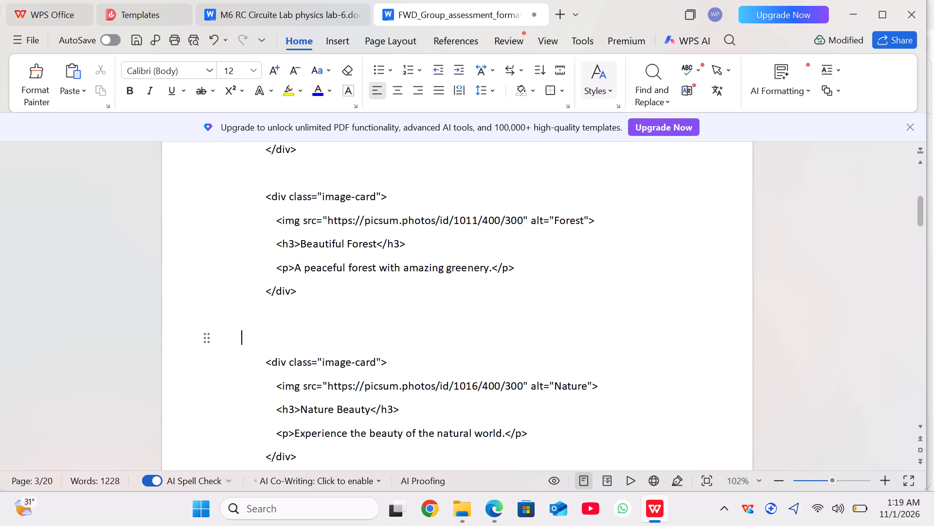
{"action": "key", "text": "BackSpace"}
{"action": "key", "text": "BackSpace"}
{"action": "key", "text": "BackSpace"}
{"action": "key", "text": "BackSpace"}
{"action": "key", "text": "BackSpace"}
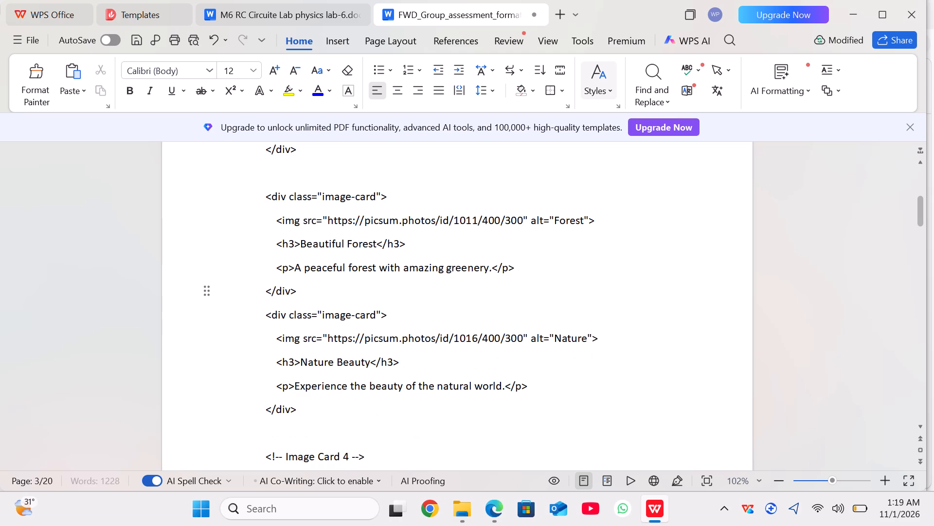
{"action": "key", "text": "Return"}
Delete the Image Card 4 comment, keeping one blank line between the Nature Beauty and Wildlife cards.
{"action": "scroll", "coordinate": [376, 335], "scroll_direction": "down", "scroll_amount": 1}
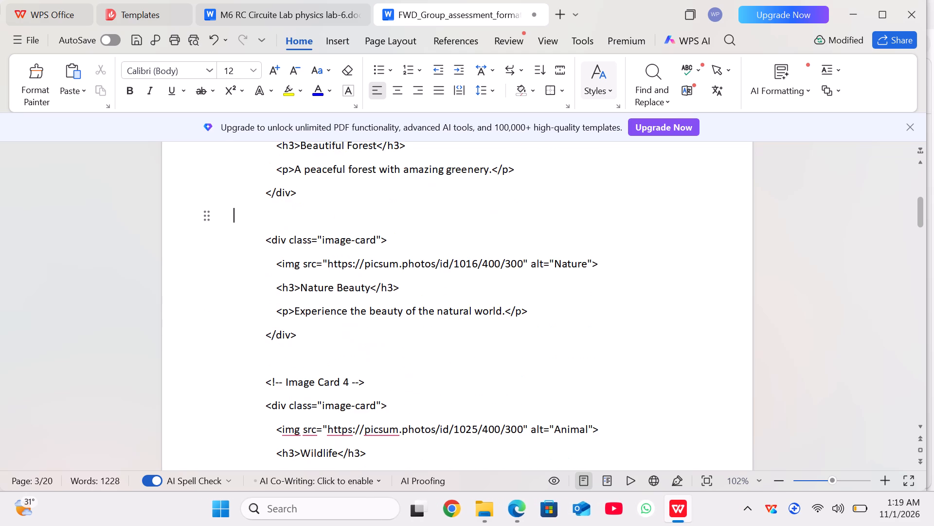
{"action": "left_click", "coordinate": [381, 386]}
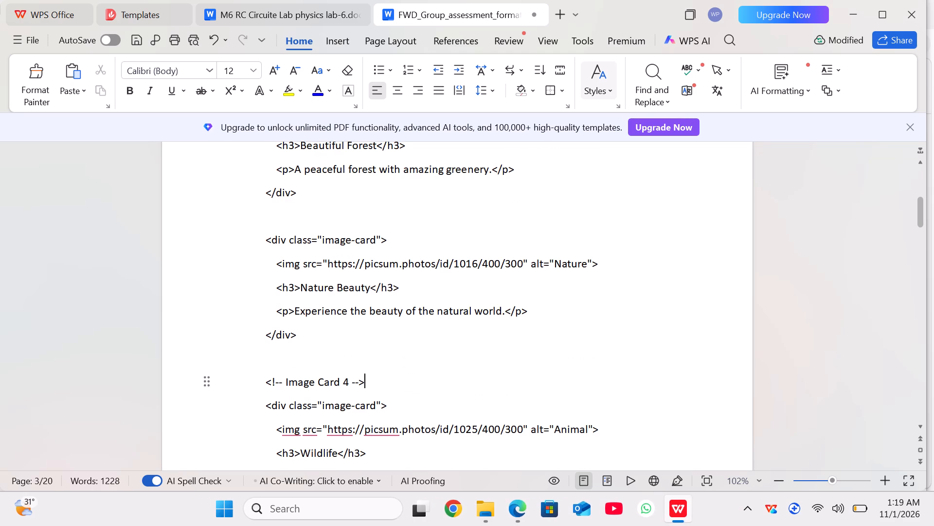
{"action": "key", "text": "BackSpace"}
{"action": "key", "text": "BackSpace"}
{"action": "key", "text": "BackSpace"}
{"action": "key", "text": "BackSpace"}
{"action": "key", "text": "BackSpace"}
{"action": "key", "text": "BackSpace"}
{"action": "key", "text": "BackSpace"}
{"action": "key", "text": "BackSpace"}
{"action": "key", "text": "BackSpace"}
{"action": "key", "text": "BackSpace"}
{"action": "key", "text": "BackSpace"}
{"action": "key", "text": "BackSpace"}
{"action": "key", "text": "BackSpace"}
{"action": "key", "text": "BackSpace"}
{"action": "key", "text": "BackSpace"}
{"action": "key", "text": "BackSpace"}
{"action": "key", "text": "BackSpace"}
{"action": "key", "text": "BackSpace"}
{"action": "key", "text": "BackSpace"}
{"action": "key", "text": "BackSpace"}
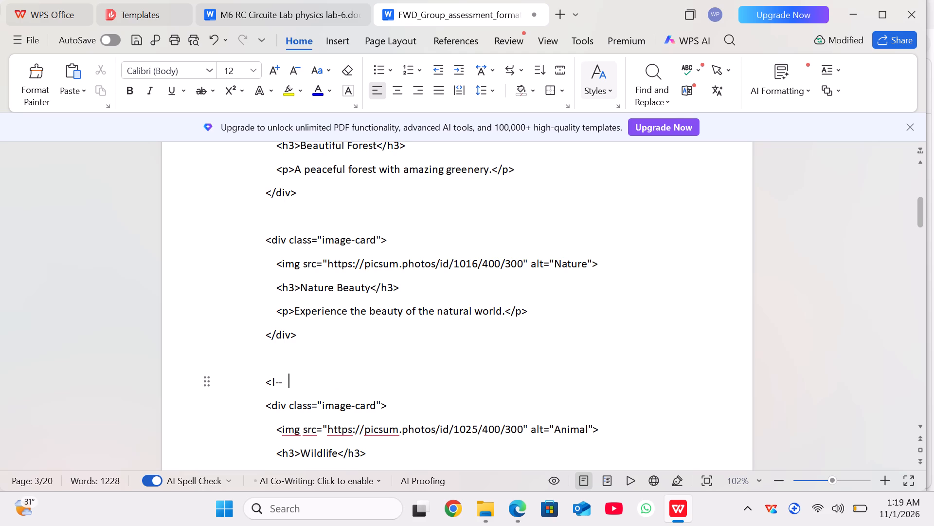
{"action": "key", "text": "BackSpace"}
{"action": "key", "text": "BackSpace"}
{"action": "key", "text": "BackSpace"}
{"action": "key", "text": "BackSpace"}
{"action": "key", "text": "BackSpace"}
{"action": "key", "text": "BackSpace"}
{"action": "key", "text": "BackSpace"}
{"action": "key", "text": "BackSpace"}
{"action": "key", "text": "BackSpace"}
{"action": "key", "text": "BackSpace"}
{"action": "key", "text": "BackSpace"}
{"action": "key", "text": "BackSpace"}
{"action": "key", "text": "BackSpace"}
{"action": "key", "text": "BackSpace"}
{"action": "key", "text": "BackSpace"}
{"action": "key", "text": "BackSpace"}
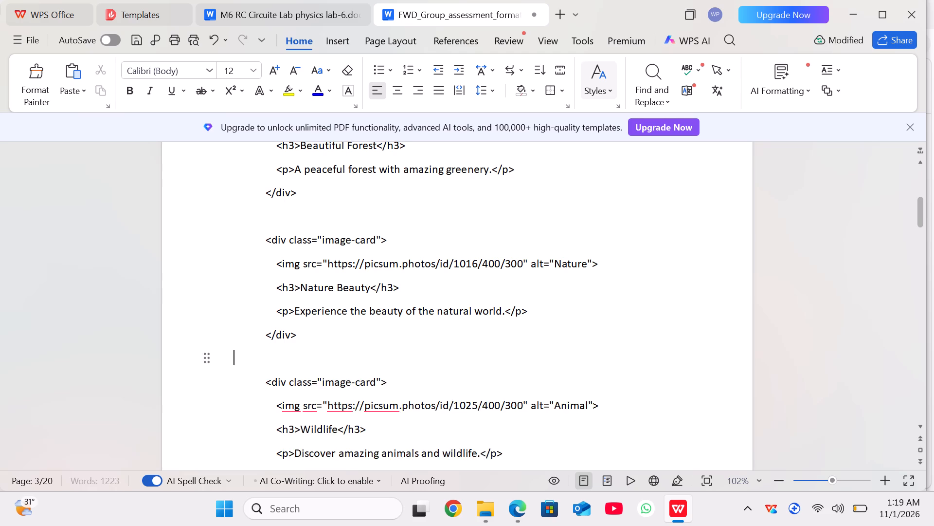
{"action": "key", "text": "Return"}
Delete the Image Card 5 comment and the blank lines between the Wildlife and Ocean View cards.
{"action": "scroll", "coordinate": [381, 386], "scroll_direction": "down", "scroll_amount": 1}
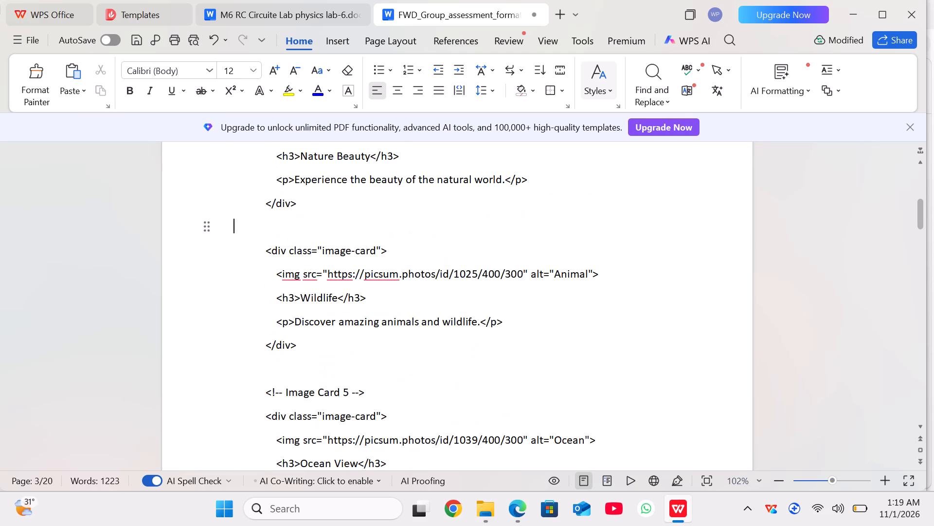
{"action": "scroll", "coordinate": [381, 386], "scroll_direction": "down", "scroll_amount": 2}
{"action": "left_click", "coordinate": [371, 365]}
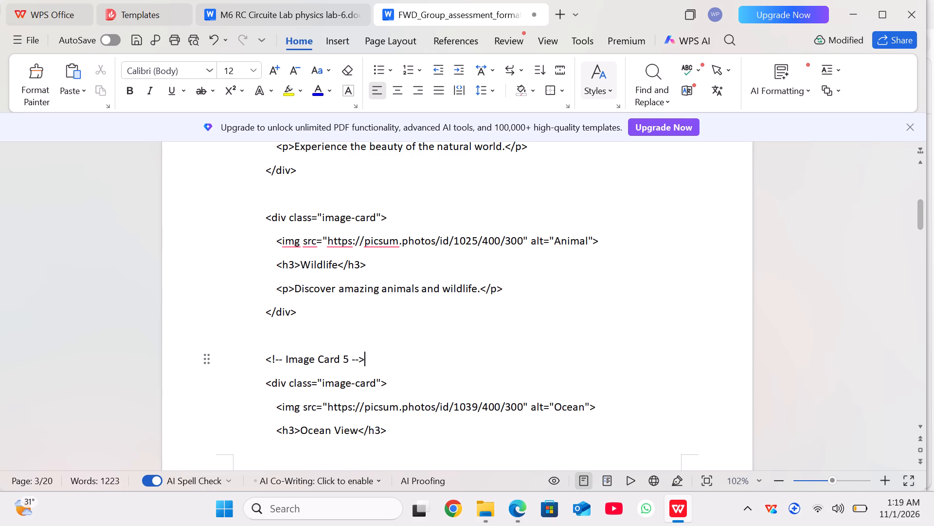
{"action": "key", "text": "BackSpace"}
{"action": "key", "text": "BackSpace"}
{"action": "key", "text": "BackSpace"}
{"action": "key", "text": "BackSpace"}
{"action": "key", "text": "BackSpace"}
{"action": "key", "text": "BackSpace"}
{"action": "key", "text": "BackSpace"}
{"action": "key", "text": "BackSpace"}
{"action": "key", "text": "BackSpace"}
{"action": "key", "text": "BackSpace"}
{"action": "key", "text": "BackSpace"}
{"action": "key", "text": "BackSpace"}
{"action": "key", "text": "BackSpace"}
{"action": "key", "text": "BackSpace"}
{"action": "key", "text": "BackSpace"}
{"action": "key", "text": "BackSpace"}
{"action": "key", "text": "BackSpace"}
{"action": "key", "text": "BackSpace"}
{"action": "key", "text": "BackSpace"}
{"action": "key", "text": "BackSpace"}
{"action": "key", "text": "BackSpace"}
{"action": "key", "text": "BackSpace"}
{"action": "key", "text": "BackSpace"}
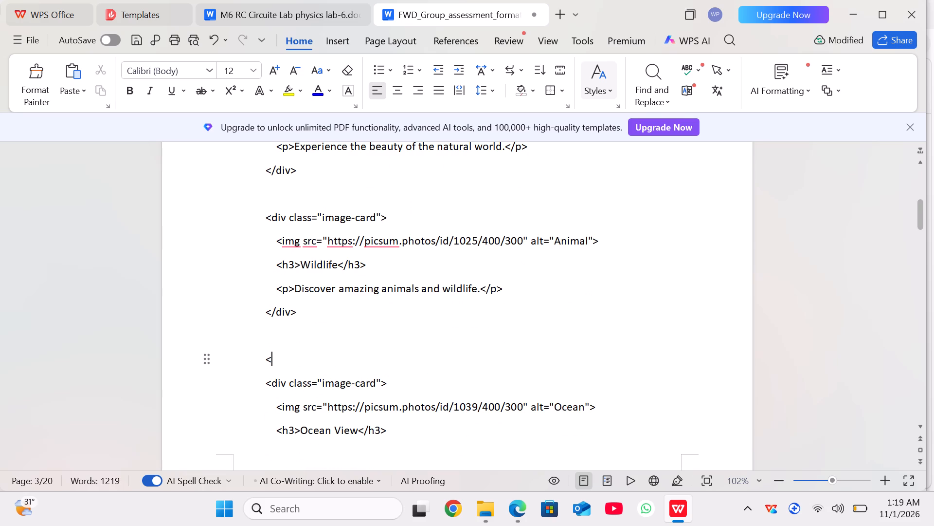
{"action": "key", "text": "BackSpace"}
{"action": "key", "text": "BackSpace"}
{"action": "key", "text": "BackSpace"}
{"action": "key", "text": "BackSpace"}
{"action": "key", "text": "BackSpace"}
{"action": "key", "text": "BackSpace"}
{"action": "key", "text": "BackSpace"}
{"action": "key", "text": "BackSpace"}
{"action": "key", "text": "BackSpace"}
{"action": "key", "text": "BackSpace"}
{"action": "key", "text": "BackSpace"}
{"action": "key", "text": "BackSpace"}
{"action": "key", "text": "BackSpace"}
{"action": "key", "text": "BackSpace"}
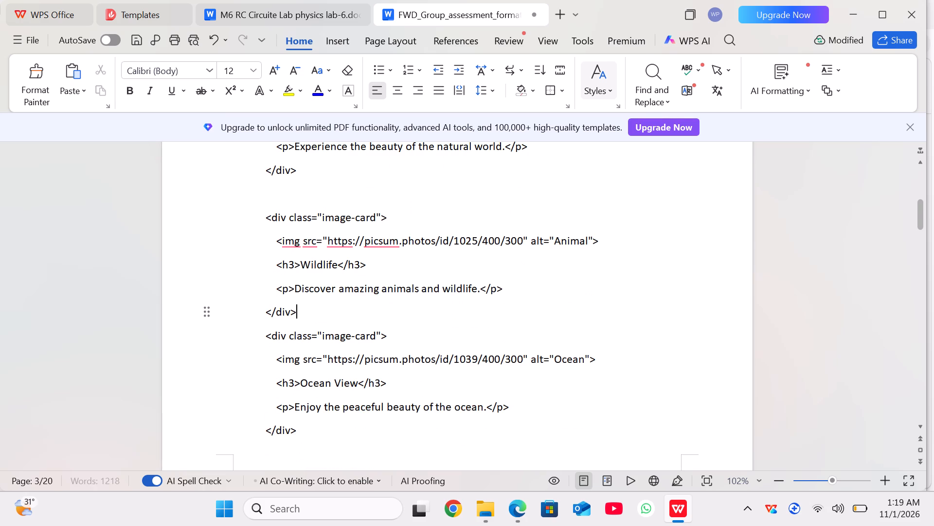
Insert one blank line between the Wildlife and Ocean View image cards.
{"action": "key", "text": "Return"}
Delete the Image Card 6 comment, keeping one blank line between the Ocean View and Beautiful Landscape cards.
{"action": "scroll", "coordinate": [371, 365], "scroll_direction": "down", "scroll_amount": 2}
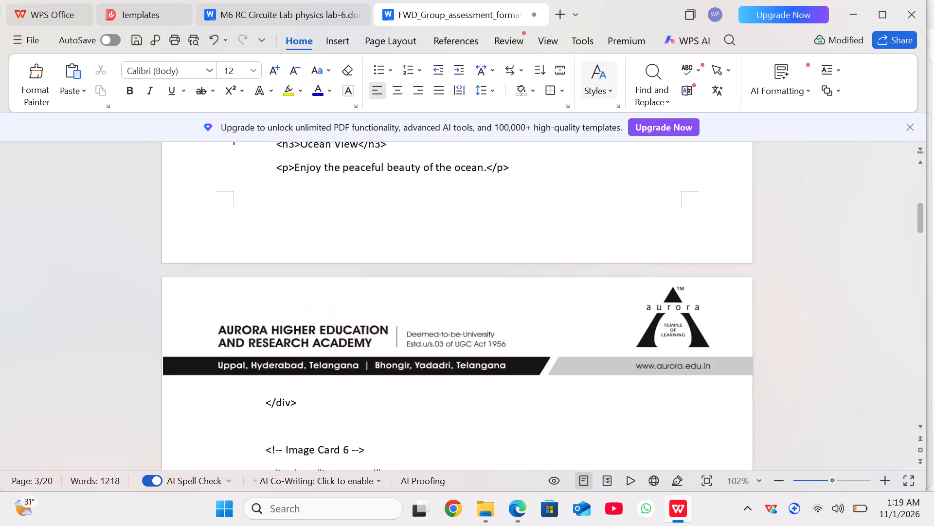
{"action": "scroll", "coordinate": [371, 365], "scroll_direction": "down", "scroll_amount": 1}
{"action": "left_click", "coordinate": [368, 260]}
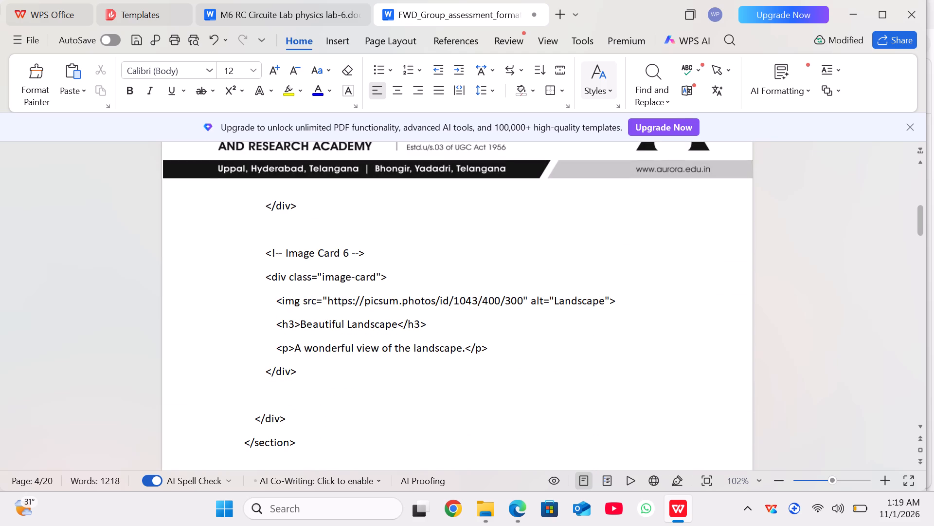
{"action": "key", "text": "BackSpace"}
{"action": "key", "text": "BackSpace"}
{"action": "key", "text": "BackSpace"}
{"action": "key", "text": "BackSpace"}
{"action": "key", "text": "BackSpace"}
{"action": "key", "text": "BackSpace"}
{"action": "key", "text": "BackSpace"}
{"action": "key", "text": "BackSpace"}
{"action": "key", "text": "BackSpace"}
{"action": "key", "text": "BackSpace"}
{"action": "key", "text": "BackSpace"}
{"action": "key", "text": "BackSpace"}
{"action": "key", "text": "BackSpace"}
{"action": "key", "text": "BackSpace"}
{"action": "key", "text": "BackSpace"}
{"action": "key", "text": "BackSpace"}
{"action": "key", "text": "BackSpace"}
{"action": "key", "text": "BackSpace"}
{"action": "key", "text": "BackSpace"}
{"action": "key", "text": "BackSpace"}
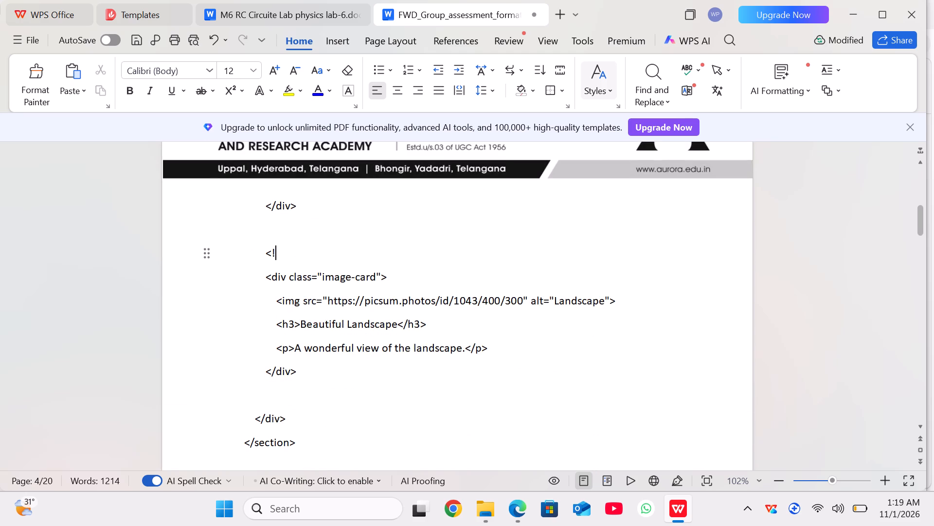
{"action": "key", "text": "BackSpace"}
{"action": "key", "text": "BackSpace"}
{"action": "key", "text": "BackSpace"}
{"action": "key", "text": "BackSpace"}
{"action": "key", "text": "BackSpace"}
{"action": "key", "text": "BackSpace"}
{"action": "key", "text": "BackSpace"}
{"action": "key", "text": "BackSpace"}
{"action": "key", "text": "BackSpace"}
{"action": "key", "text": "BackSpace"}
{"action": "key", "text": "BackSpace"}
{"action": "key", "text": "BackSpace"}
{"action": "key", "text": "BackSpace"}
{"action": "key", "text": "BackSpace"}
{"action": "key", "text": "BackSpace"}
{"action": "key", "text": "BackSpace"}
{"action": "key", "text": "BackSpace"}
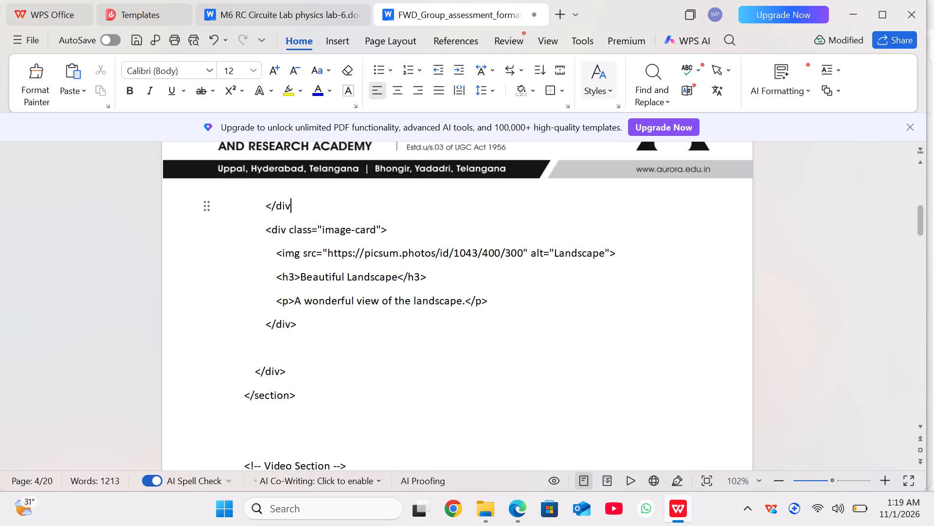
{"action": "key", "text": "shift+greater"}
{"action": "key", "text": "Return"}
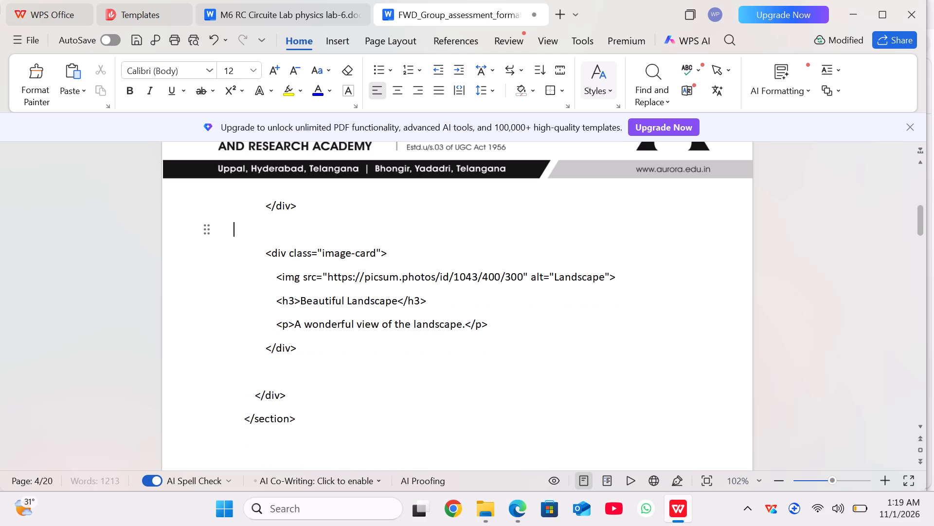
Delete the Video Section comment and the extra blank lines, keeping one blank line above the videos section tag.
{"action": "scroll", "coordinate": [368, 260], "scroll_direction": "up", "scroll_amount": 2}
{"action": "scroll", "coordinate": [368, 260], "scroll_direction": "down", "scroll_amount": 3}
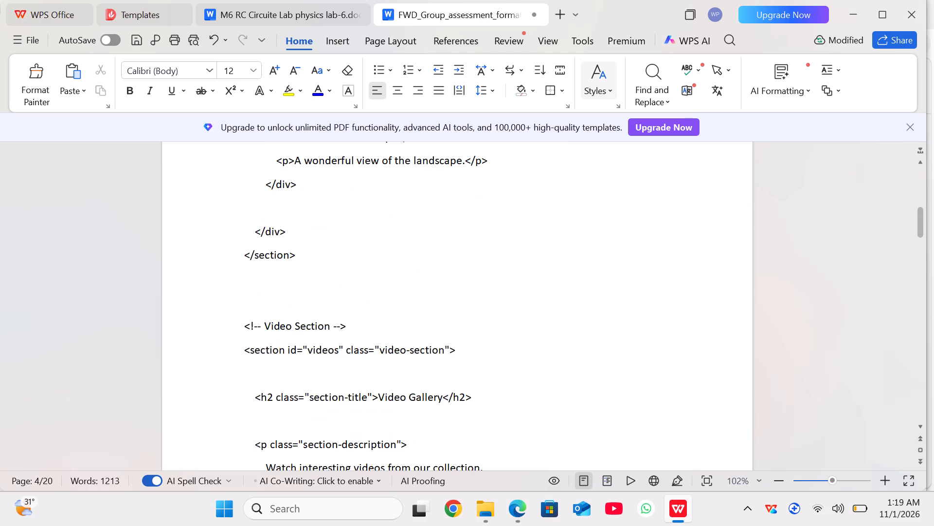
{"action": "left_click", "coordinate": [352, 331]}
{"action": "key", "text": "BackSpace"}
{"action": "key", "text": "BackSpace"}
{"action": "key", "text": "BackSpace"}
{"action": "key", "text": "BackSpace"}
{"action": "key", "text": "BackSpace"}
{"action": "key", "text": "BackSpace"}
{"action": "key", "text": "BackSpace"}
{"action": "key", "text": "BackSpace"}
{"action": "key", "text": "BackSpace"}
{"action": "key", "text": "BackSpace"}
{"action": "key", "text": "BackSpace"}
{"action": "key", "text": "BackSpace"}
{"action": "key", "text": "BackSpace"}
{"action": "key", "text": "BackSpace"}
{"action": "key", "text": "BackSpace"}
{"action": "key", "text": "BackSpace"}
{"action": "key", "text": "BackSpace"}
{"action": "key", "text": "BackSpace"}
{"action": "key", "text": "BackSpace"}
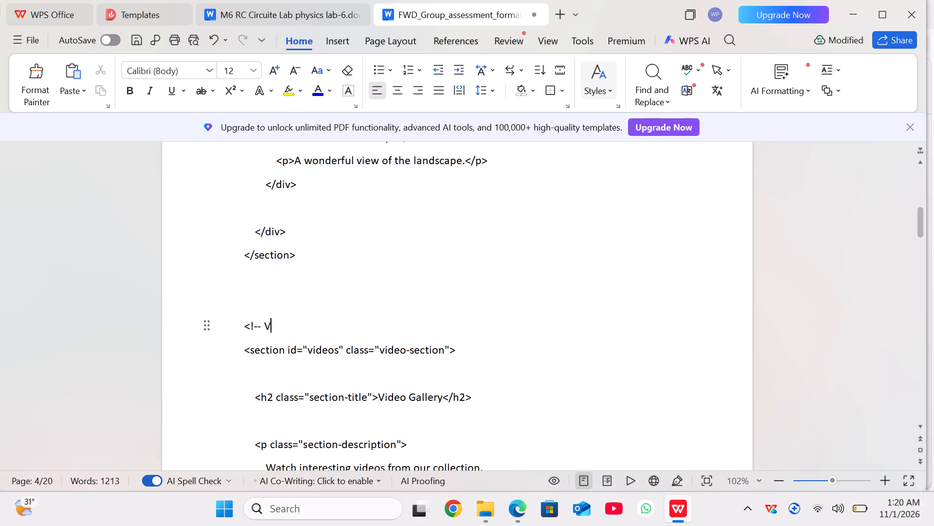
{"action": "key", "text": "BackSpace"}
{"action": "key", "text": "BackSpace"}
{"action": "key", "text": "BackSpace"}
{"action": "key", "text": "BackSpace"}
{"action": "key", "text": "BackSpace"}
{"action": "key", "text": "BackSpace"}
{"action": "key", "text": "BackSpace"}
{"action": "key", "text": "BackSpace"}
{"action": "key", "text": "BackSpace"}
{"action": "key", "text": "BackSpace"}
{"action": "key", "text": "BackSpace"}
{"action": "key", "text": "BackSpace"}
Delete the Audio Section comment and the extra blank lines, keeping one blank line above the audio section tag.
{"action": "scroll", "coordinate": [352, 331], "scroll_direction": "down", "scroll_amount": 1}
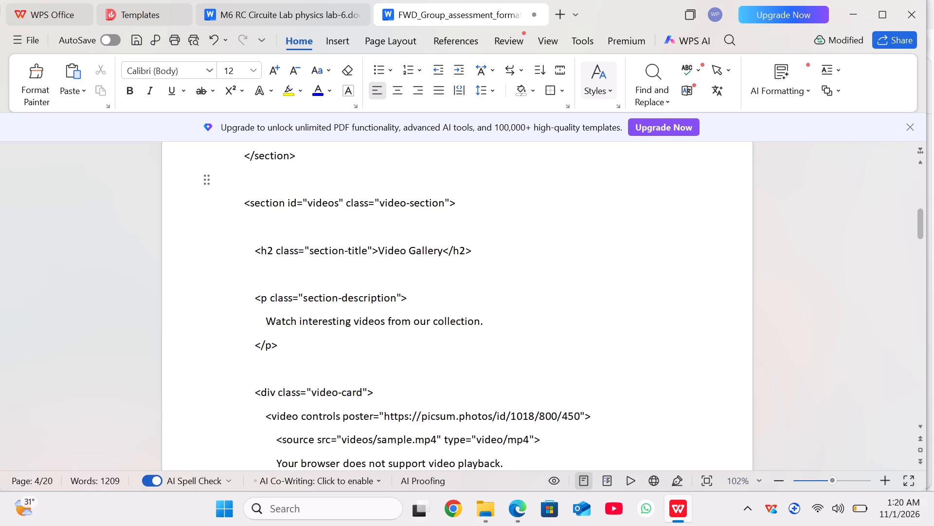
{"action": "scroll", "coordinate": [381, 342], "scroll_direction": "down", "scroll_amount": 4}
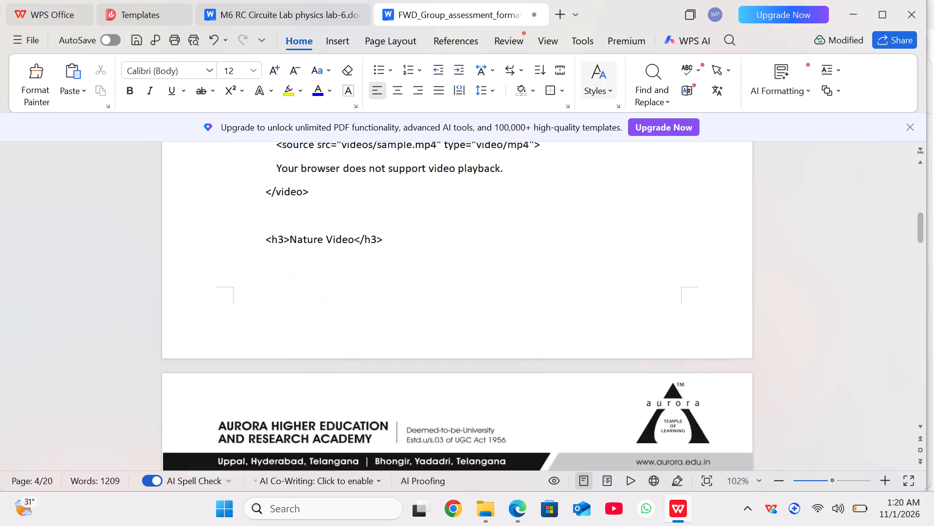
{"action": "scroll", "coordinate": [381, 342], "scroll_direction": "down", "scroll_amount": 3}
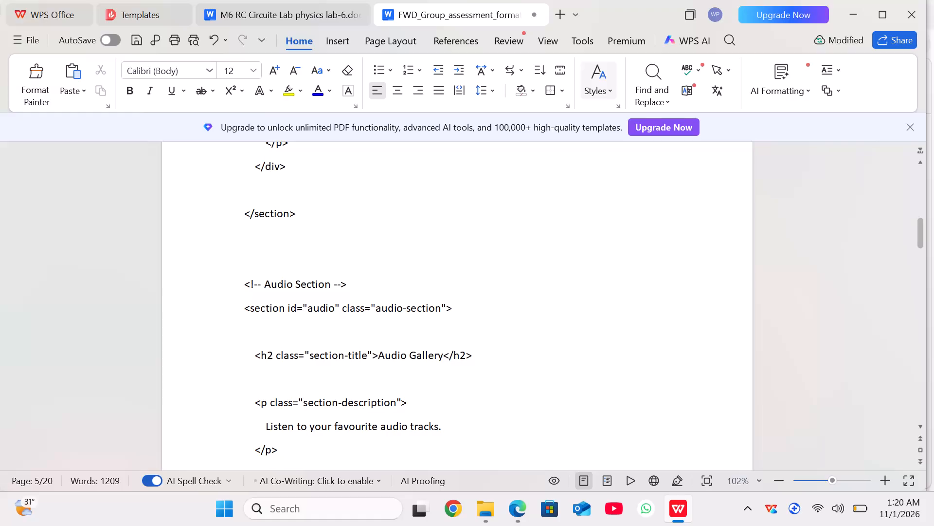
{"action": "left_click", "coordinate": [358, 284]}
{"action": "key", "text": "BackSpace"}
{"action": "key", "text": "BackSpace"}
{"action": "key", "text": "BackSpace"}
{"action": "key", "text": "BackSpace"}
{"action": "key", "text": "BackSpace"}
{"action": "key", "text": "BackSpace"}
{"action": "key", "text": "BackSpace"}
{"action": "key", "text": "BackSpace"}
{"action": "key", "text": "BackSpace"}
{"action": "key", "text": "BackSpace"}
{"action": "key", "text": "BackSpace"}
{"action": "key", "text": "BackSpace"}
{"action": "key", "text": "BackSpace"}
{"action": "key", "text": "BackSpace"}
{"action": "key", "text": "BackSpace"}
{"action": "key", "text": "BackSpace"}
{"action": "key", "text": "BackSpace"}
{"action": "key", "text": "BackSpace"}
{"action": "key", "text": "BackSpace"}
{"action": "key", "text": "BackSpace"}
{"action": "key", "text": "BackSpace"}
{"action": "key", "text": "BackSpace"}
{"action": "key", "text": "BackSpace"}
{"action": "key", "text": "BackSpace"}
{"action": "key", "text": "BackSpace"}
{"action": "key", "text": "BackSpace"}
{"action": "key", "text": "BackSpace"}
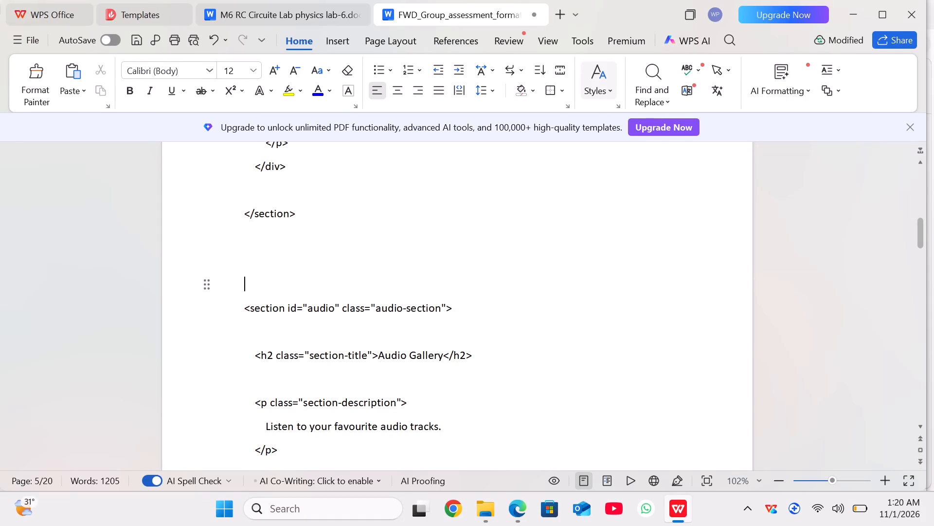
{"action": "key", "text": "BackSpace"}
{"action": "key", "text": "BackSpace"}
{"action": "key", "text": "BackSpace"}
{"action": "key", "text": "BackSpace"}
{"action": "key", "text": "BackSpace"}
{"action": "key", "text": "BackSpace"}
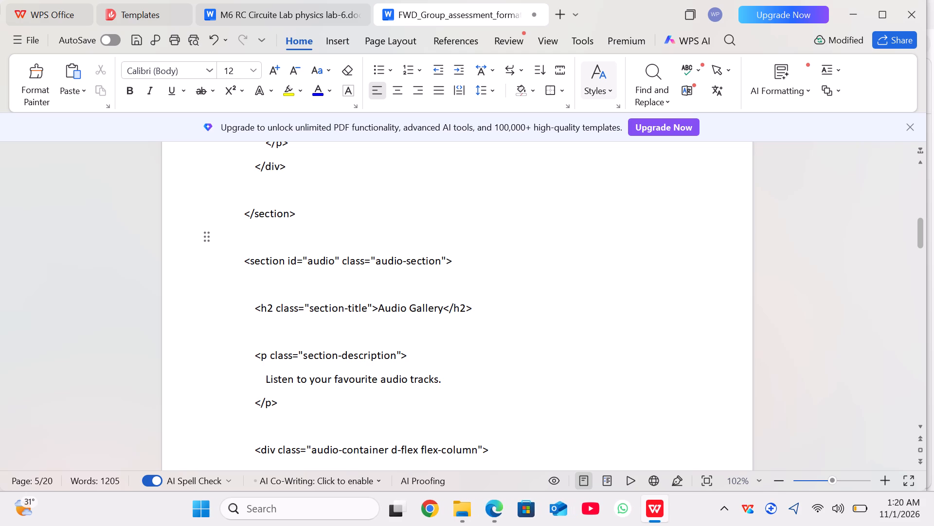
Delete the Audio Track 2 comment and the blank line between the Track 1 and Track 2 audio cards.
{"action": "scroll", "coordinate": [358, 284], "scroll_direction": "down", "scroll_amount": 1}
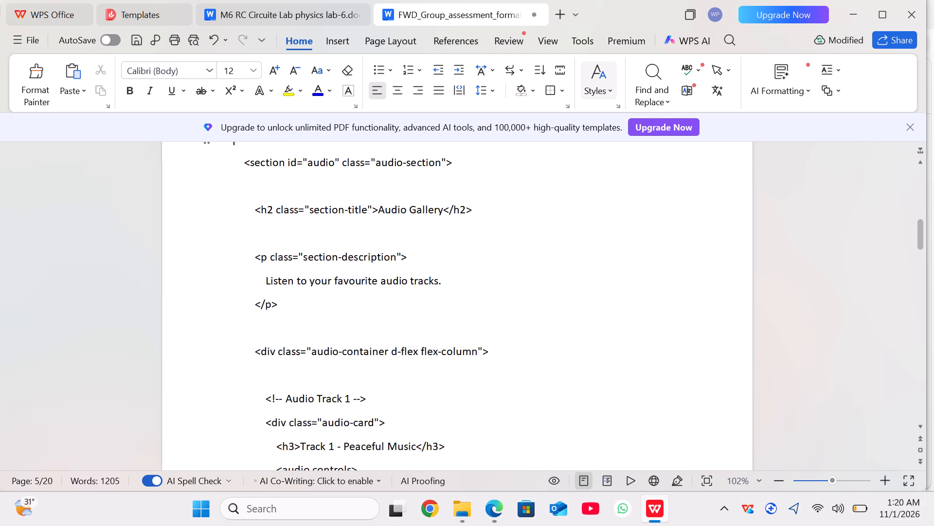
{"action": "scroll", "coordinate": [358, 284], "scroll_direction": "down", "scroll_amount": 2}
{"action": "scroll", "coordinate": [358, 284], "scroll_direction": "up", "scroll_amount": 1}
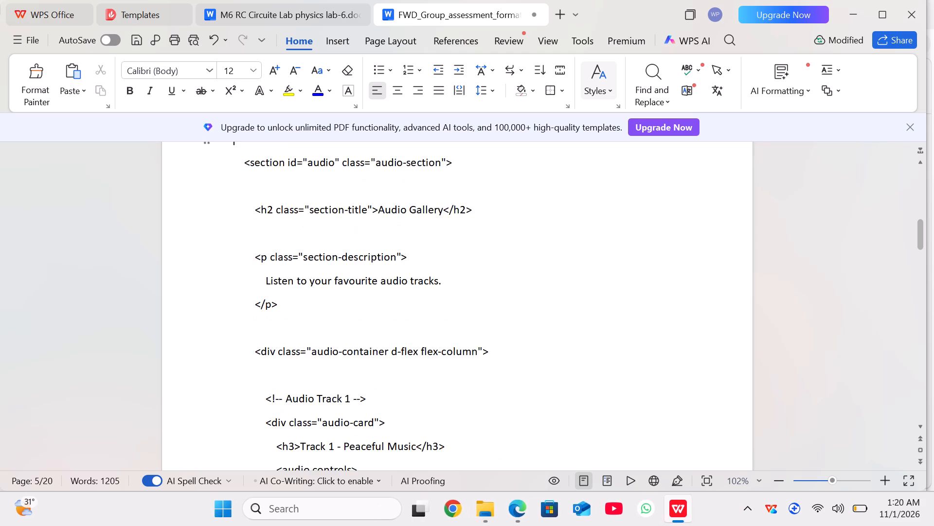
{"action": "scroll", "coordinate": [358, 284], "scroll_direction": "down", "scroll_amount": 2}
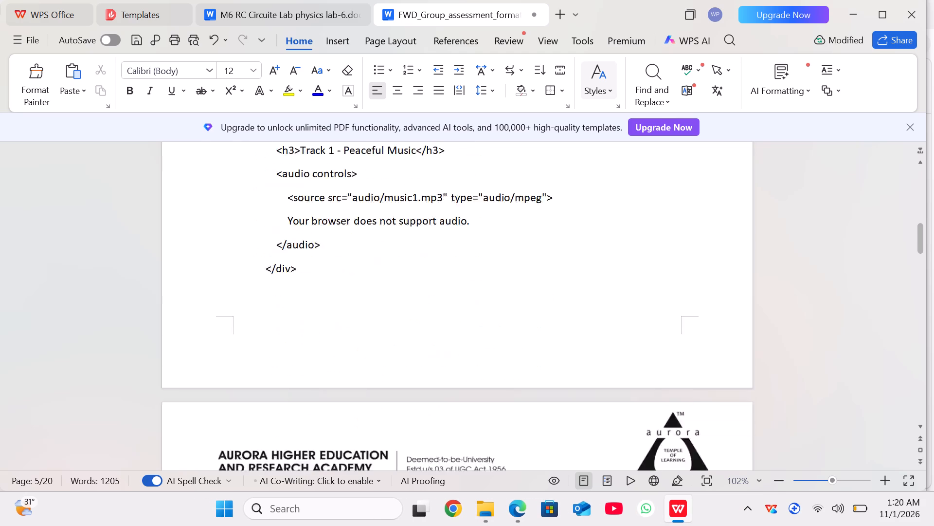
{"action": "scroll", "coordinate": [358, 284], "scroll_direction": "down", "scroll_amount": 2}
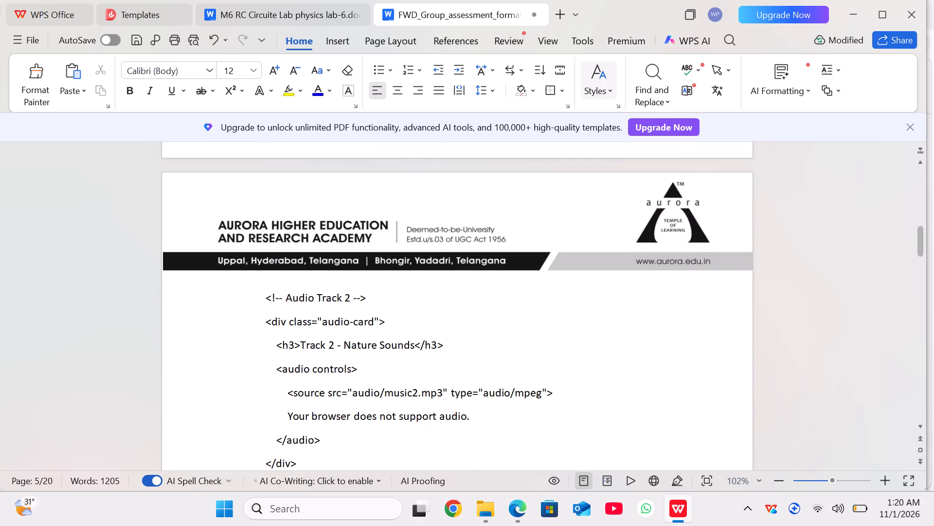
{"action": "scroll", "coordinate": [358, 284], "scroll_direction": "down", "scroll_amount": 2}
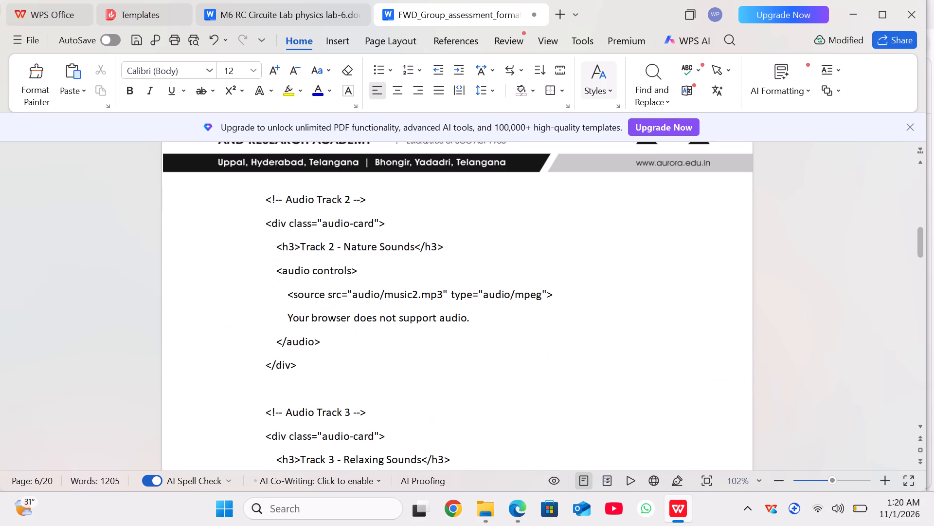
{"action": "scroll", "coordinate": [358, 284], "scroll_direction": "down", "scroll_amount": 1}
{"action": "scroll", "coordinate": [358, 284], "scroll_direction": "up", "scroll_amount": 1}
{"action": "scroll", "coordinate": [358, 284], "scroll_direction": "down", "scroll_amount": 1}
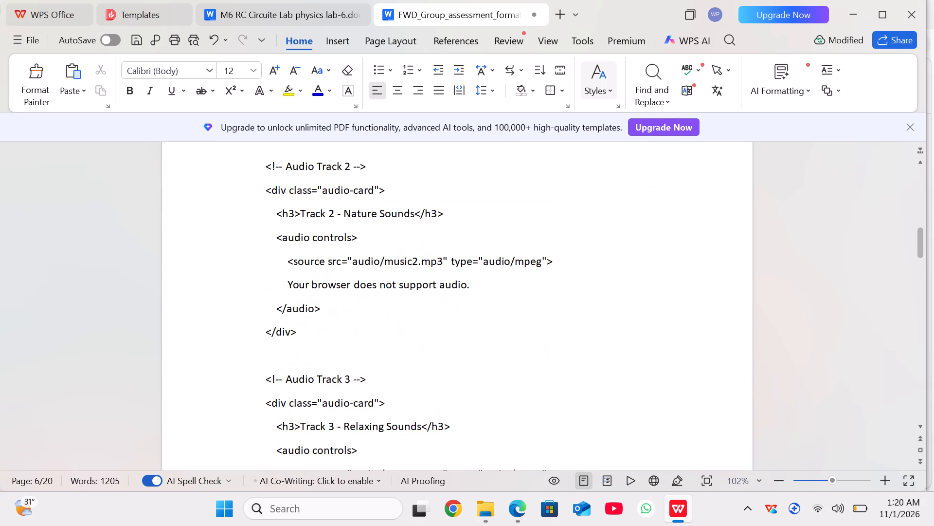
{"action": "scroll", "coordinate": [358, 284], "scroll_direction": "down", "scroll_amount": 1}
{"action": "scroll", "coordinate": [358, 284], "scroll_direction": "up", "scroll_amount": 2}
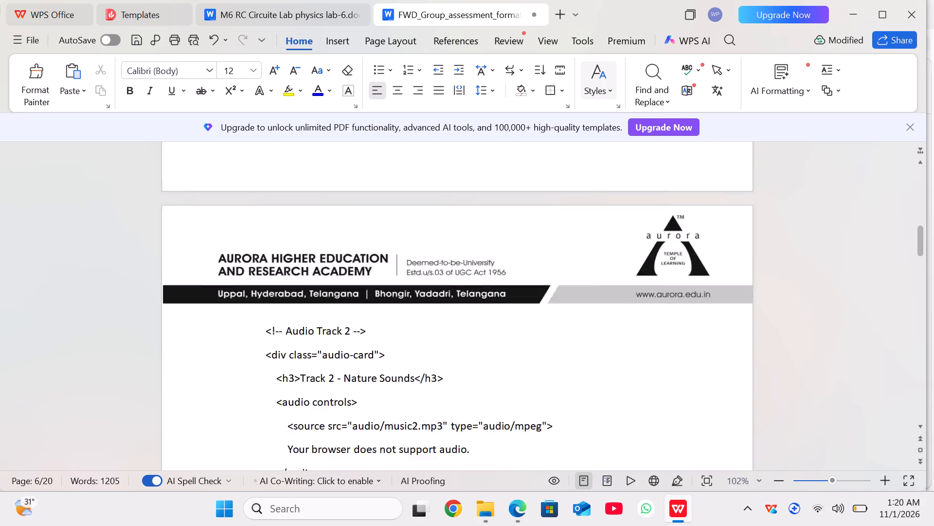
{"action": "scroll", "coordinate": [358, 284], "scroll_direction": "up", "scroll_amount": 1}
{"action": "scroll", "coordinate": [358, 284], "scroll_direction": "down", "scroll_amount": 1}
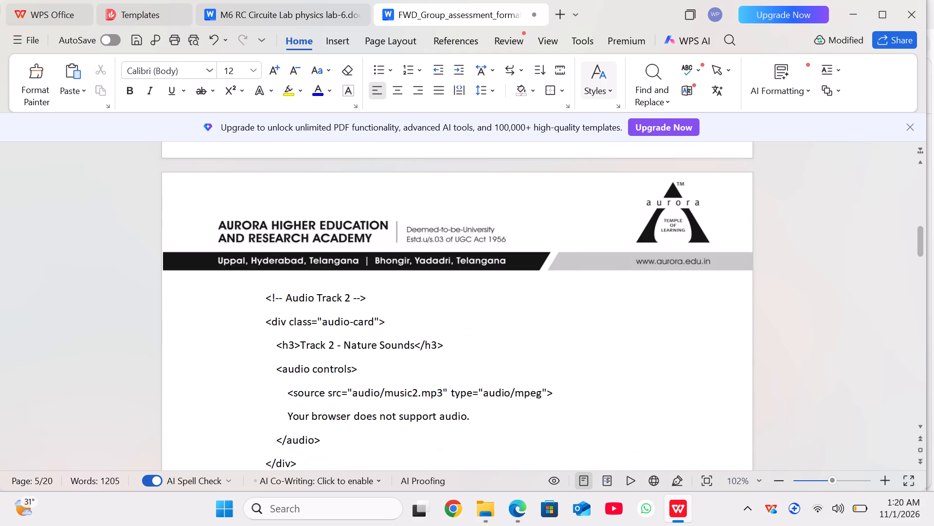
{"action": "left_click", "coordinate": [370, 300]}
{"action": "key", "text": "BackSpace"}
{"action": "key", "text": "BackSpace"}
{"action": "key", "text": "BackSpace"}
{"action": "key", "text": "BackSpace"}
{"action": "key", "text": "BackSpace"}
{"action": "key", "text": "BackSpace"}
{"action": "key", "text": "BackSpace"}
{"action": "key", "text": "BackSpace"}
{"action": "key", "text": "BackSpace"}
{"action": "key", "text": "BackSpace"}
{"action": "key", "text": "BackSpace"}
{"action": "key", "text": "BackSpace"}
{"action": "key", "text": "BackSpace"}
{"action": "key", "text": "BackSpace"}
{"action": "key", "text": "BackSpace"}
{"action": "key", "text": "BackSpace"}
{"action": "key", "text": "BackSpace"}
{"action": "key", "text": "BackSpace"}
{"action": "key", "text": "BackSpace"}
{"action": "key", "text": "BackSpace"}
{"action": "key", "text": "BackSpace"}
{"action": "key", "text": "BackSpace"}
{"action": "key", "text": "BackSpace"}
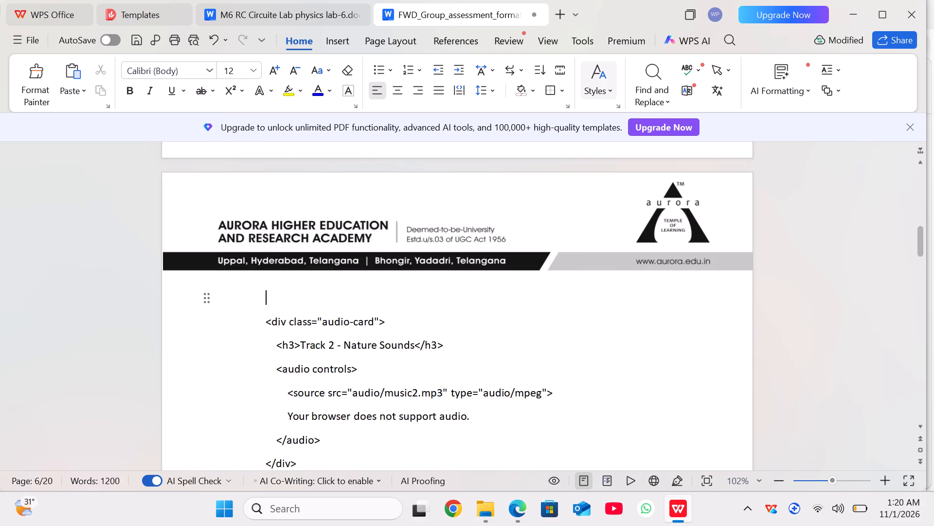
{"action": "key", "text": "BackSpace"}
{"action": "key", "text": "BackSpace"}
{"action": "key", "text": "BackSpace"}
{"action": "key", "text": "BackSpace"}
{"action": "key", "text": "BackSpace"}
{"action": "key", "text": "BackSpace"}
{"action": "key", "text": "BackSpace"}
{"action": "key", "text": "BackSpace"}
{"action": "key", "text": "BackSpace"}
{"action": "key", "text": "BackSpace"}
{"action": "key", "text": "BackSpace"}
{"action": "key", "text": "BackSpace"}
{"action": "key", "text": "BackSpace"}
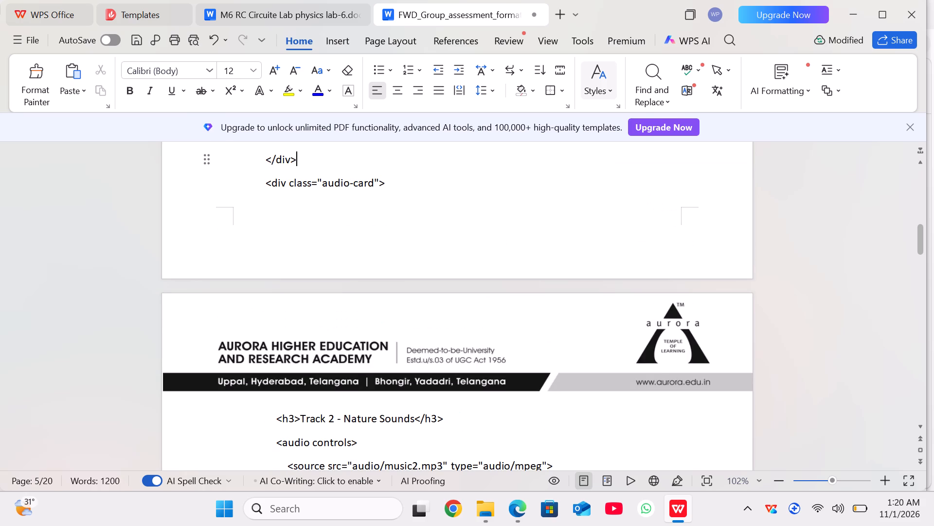
Delete the whole HTML code under the HTML CODE heading, from the DOCTYPE line through the closing html tag.
{"action": "scroll", "coordinate": [370, 300], "scroll_direction": "up", "scroll_amount": 1}
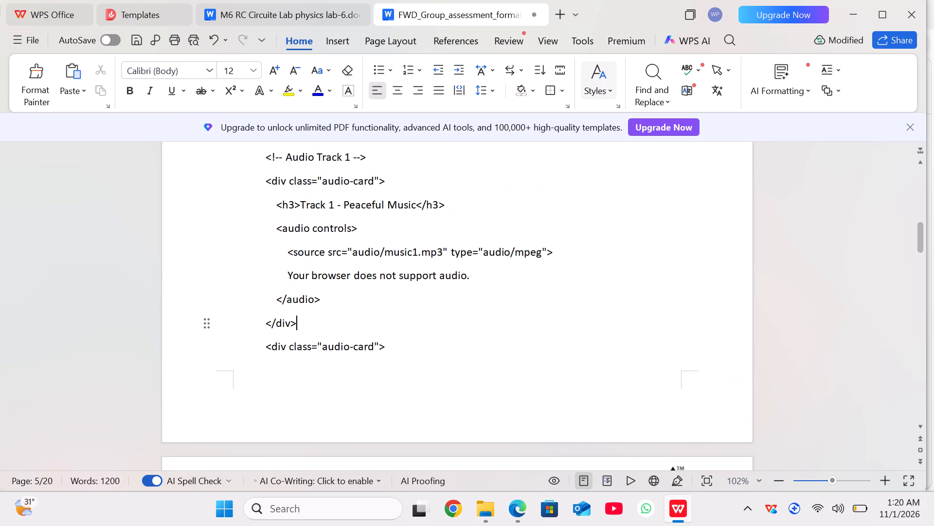
{"action": "scroll", "coordinate": [370, 300], "scroll_direction": "up", "scroll_amount": 1}
{"action": "scroll", "coordinate": [370, 300], "scroll_direction": "down", "scroll_amount": 2}
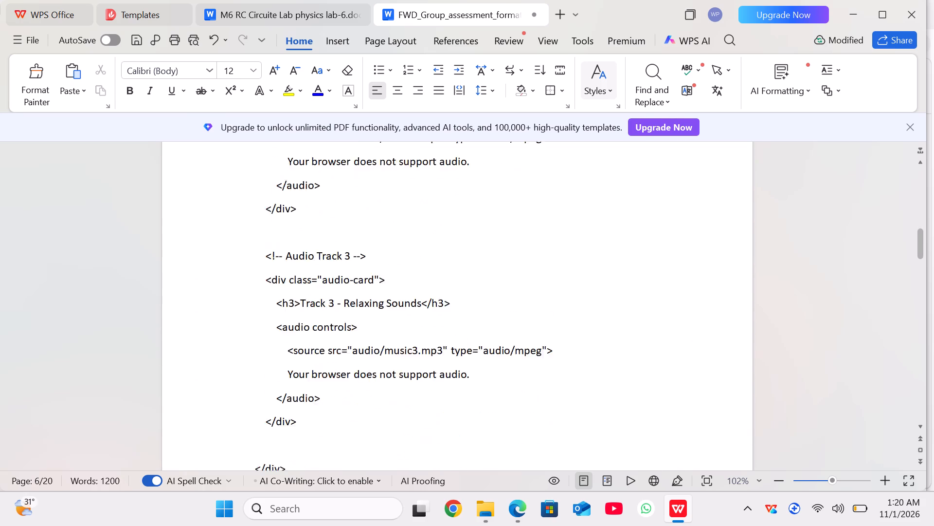
{"action": "scroll", "coordinate": [370, 300], "scroll_direction": "down", "scroll_amount": 4}
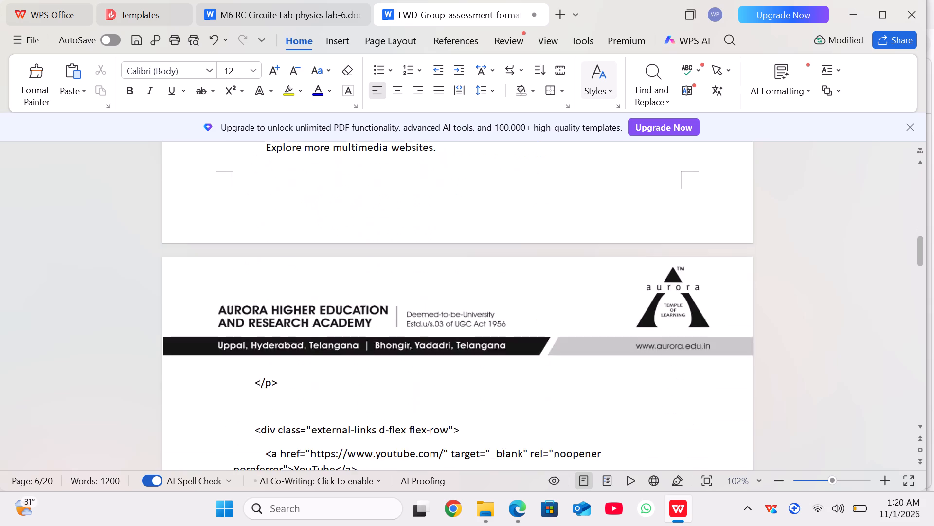
{"action": "scroll", "coordinate": [370, 300], "scroll_direction": "down", "scroll_amount": 3}
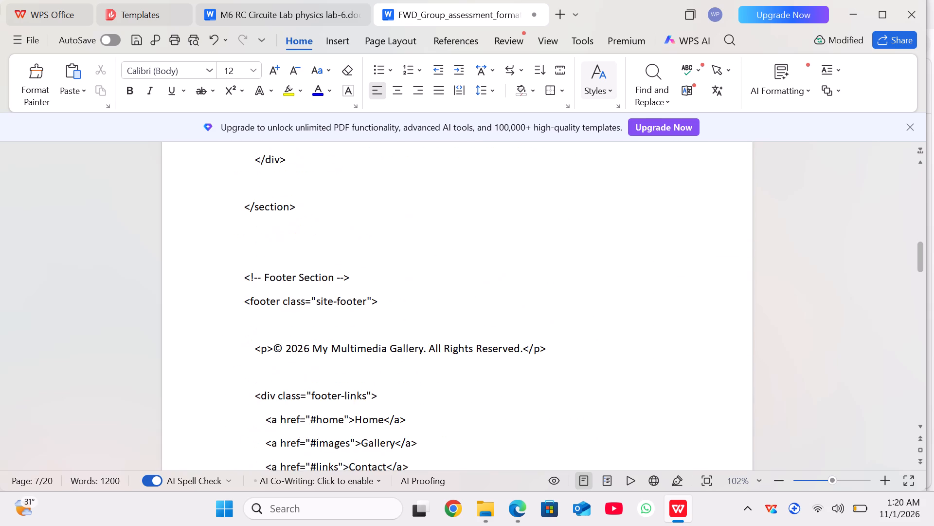
{"action": "scroll", "coordinate": [370, 300], "scroll_direction": "down", "scroll_amount": 2}
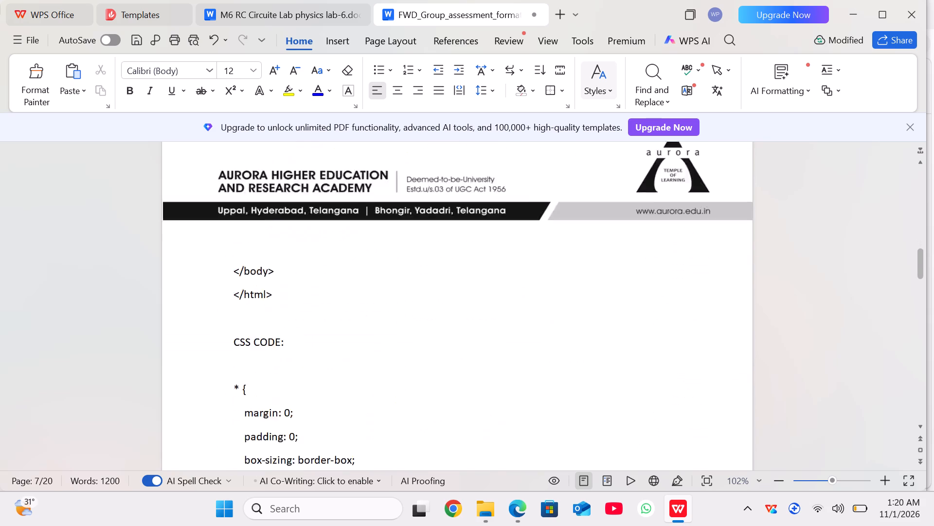
{"action": "scroll", "coordinate": [370, 300], "scroll_direction": "down", "scroll_amount": 1}
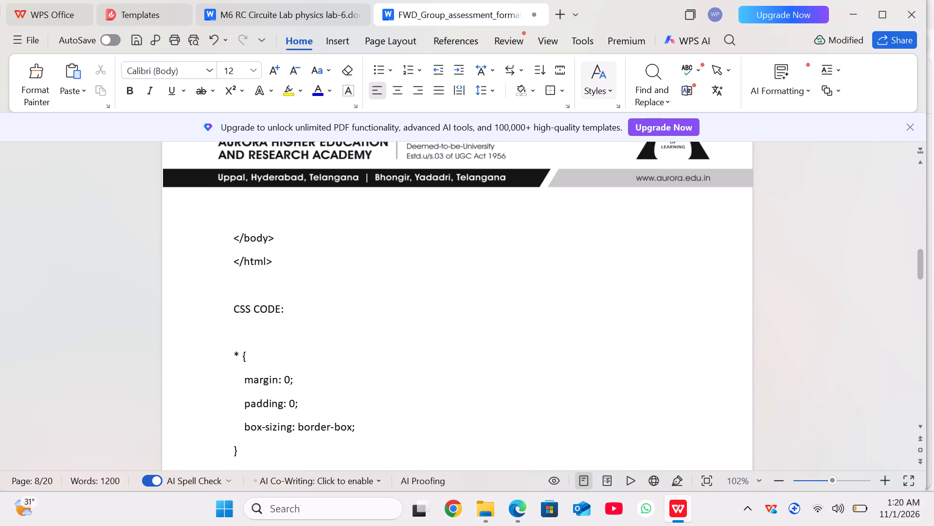
{"action": "left_click_drag", "start_coordinate": [279, 264], "coordinate": [273, 127]}
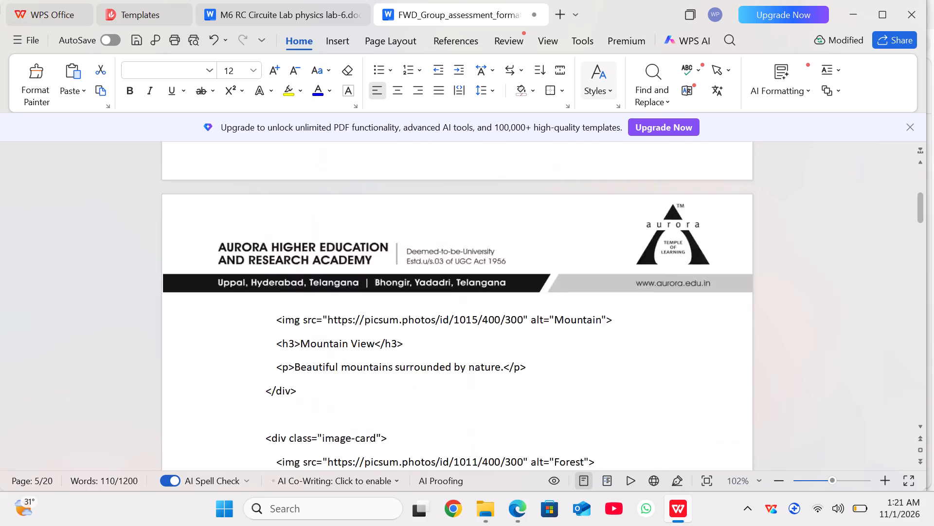
{"action": "left_click_drag", "start_coordinate": [273, 127], "coordinate": [310, 221]}
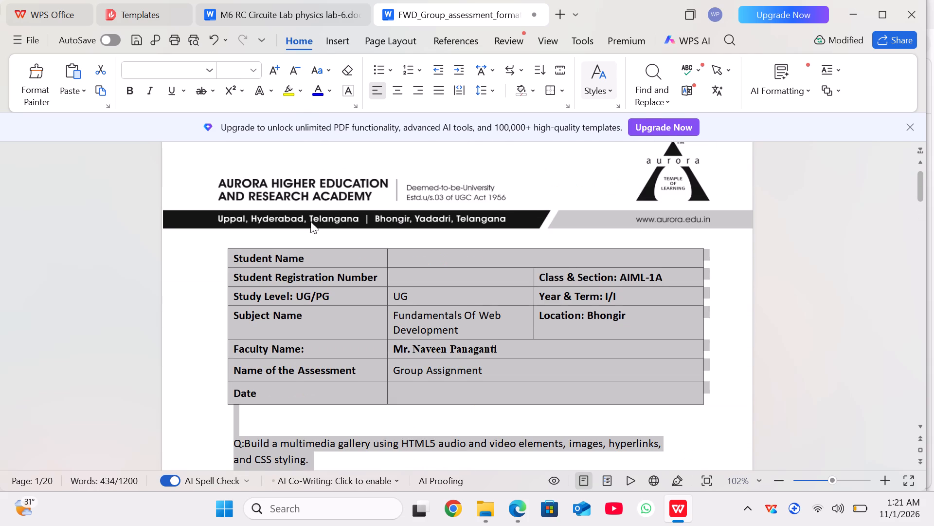
{"action": "left_click_drag", "start_coordinate": [310, 221], "coordinate": [297, 479]}
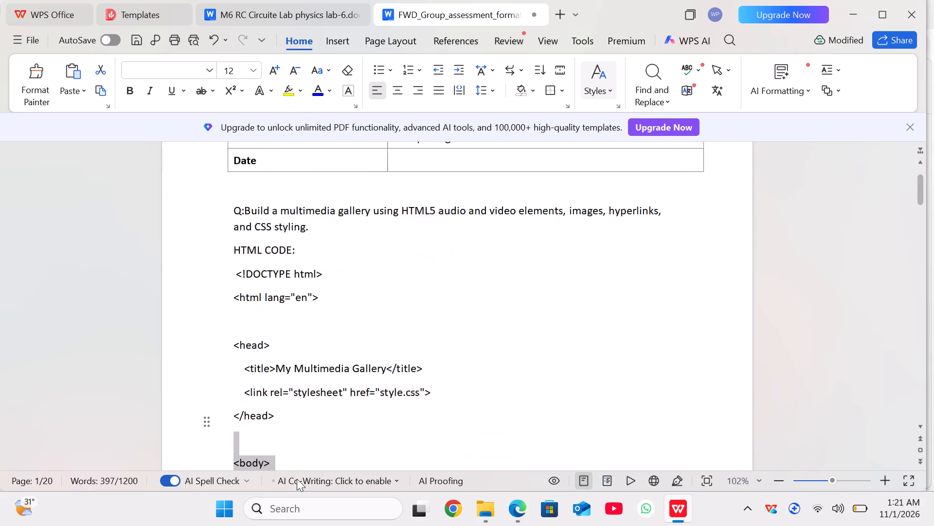
{"action": "left_click_drag", "start_coordinate": [297, 479], "coordinate": [246, 218]}
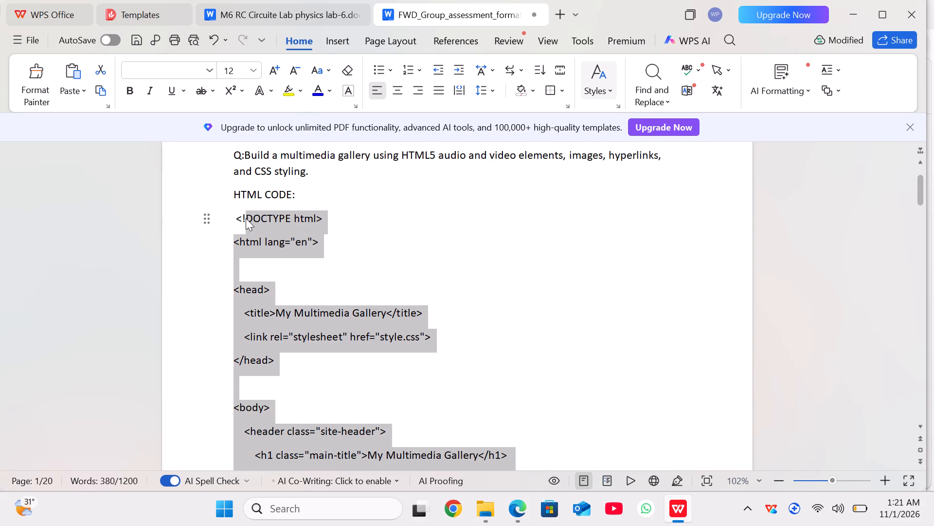
{"action": "left_click_drag", "start_coordinate": [246, 218], "coordinate": [235, 218]}
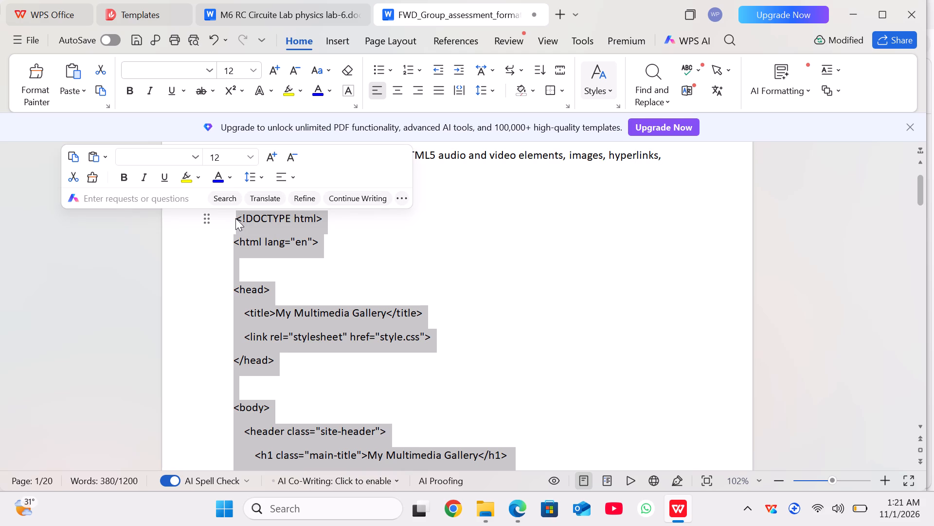
{"action": "key", "text": "Delete"}
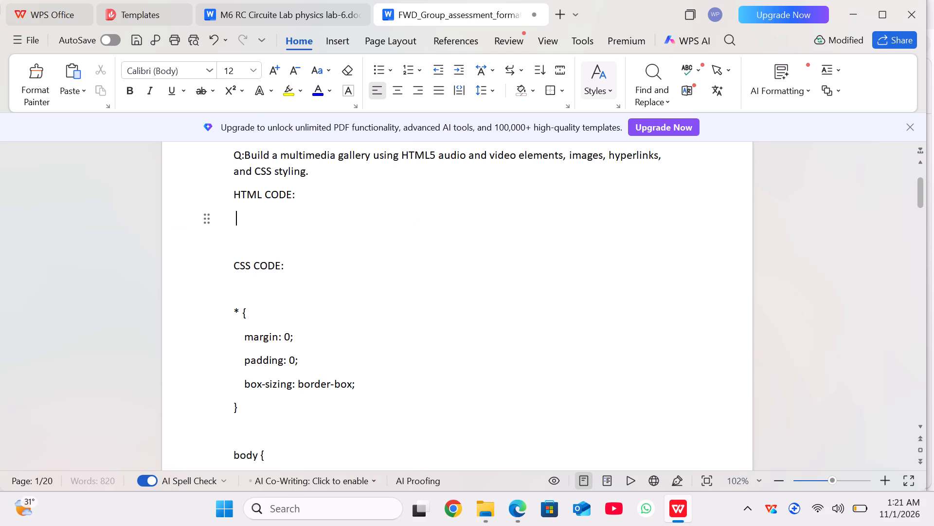
Switch to the code playground in Edge and delete the Header Section comment, keeping one blank line above the header tag.
{"action": "left_click", "coordinate": [423, 508]}
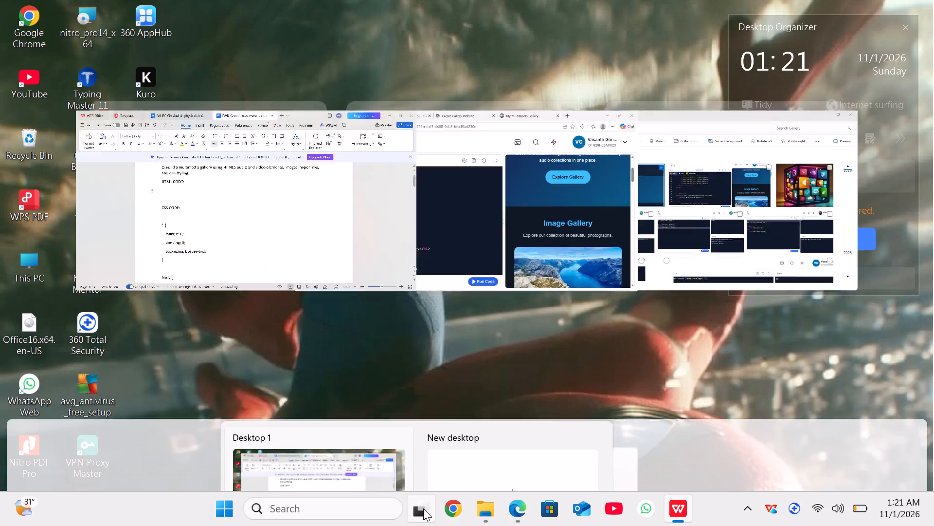
{"action": "left_click", "coordinate": [451, 169]}
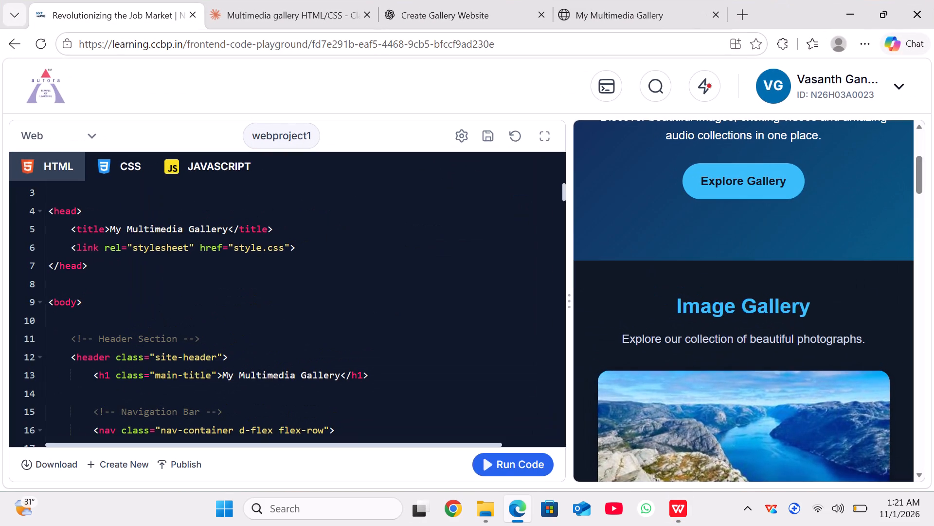
{"action": "left_click", "coordinate": [208, 338]}
{"action": "key", "text": "BackSpace"}
{"action": "key", "text": "BackSpace"}
{"action": "key", "text": "BackSpace"}
{"action": "key", "text": "BackSpace"}
{"action": "key", "text": "BackSpace"}
{"action": "key", "text": "BackSpace"}
{"action": "key", "text": "BackSpace"}
{"action": "key", "text": "BackSpace"}
{"action": "key", "text": "BackSpace"}
{"action": "key", "text": "BackSpace"}
{"action": "key", "text": "BackSpace"}
{"action": "key", "text": "BackSpace"}
{"action": "key", "text": "BackSpace"}
{"action": "key", "text": "BackSpace"}
{"action": "key", "text": "BackSpace"}
{"action": "key", "text": "BackSpace"}
{"action": "key", "text": "BackSpace"}
{"action": "key", "text": "BackSpace"}
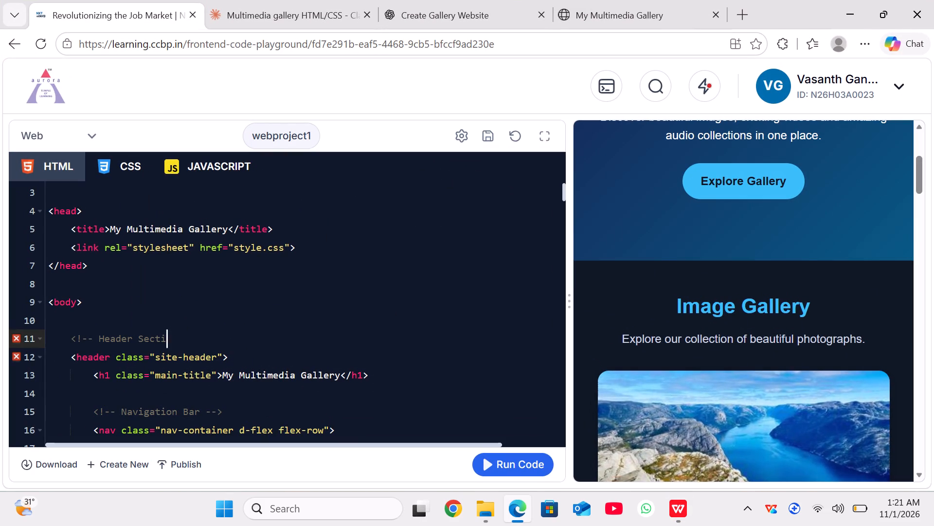
{"action": "key", "text": "BackSpace"}
{"action": "key", "text": "BackSpace"}
{"action": "key", "text": "BackSpace"}
{"action": "key", "text": "BackSpace"}
{"action": "key", "text": "BackSpace"}
{"action": "key", "text": "BackSpace"}
{"action": "key", "text": "BackSpace"}
{"action": "key", "text": "BackSpace"}
{"action": "key", "text": "BackSpace"}
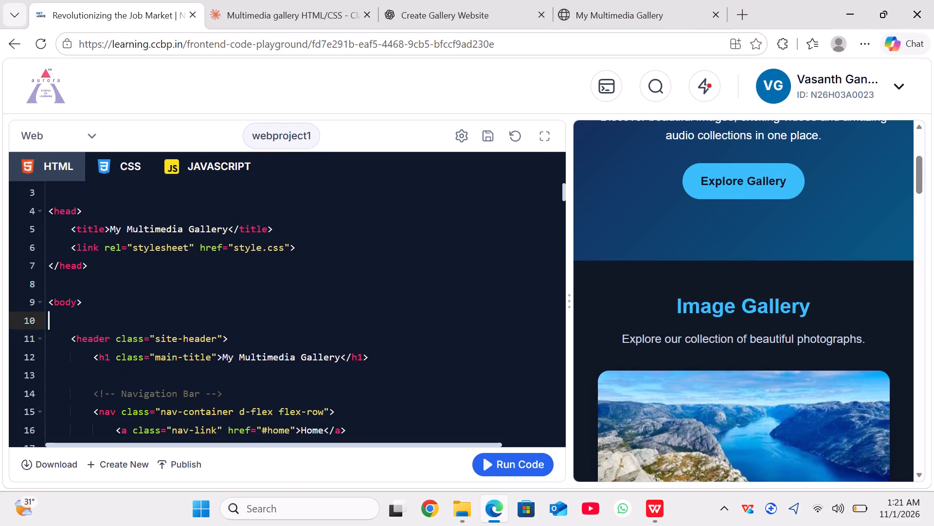
Delete the Navigation Bar comment, keeping one blank line between the main title and the nav tag.
{"action": "scroll", "coordinate": [208, 338], "scroll_direction": "down", "scroll_amount": 1}
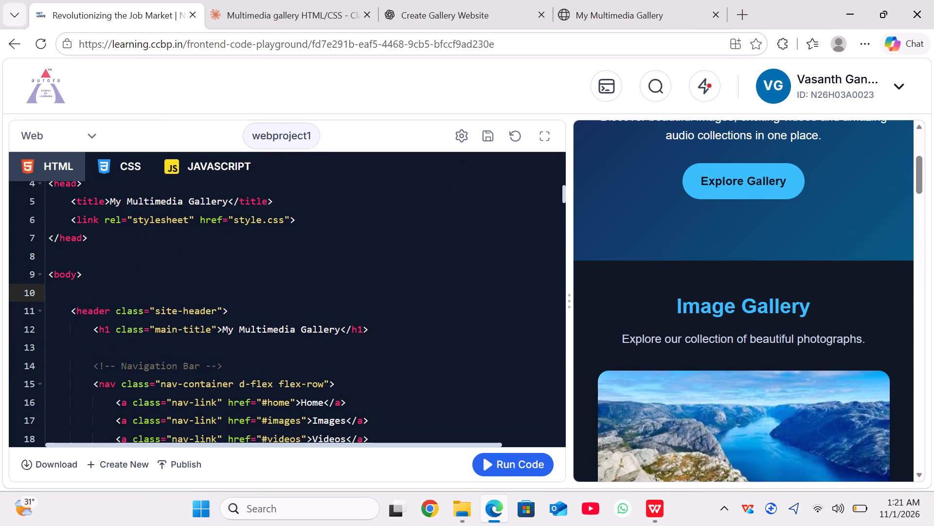
{"action": "left_click", "coordinate": [237, 365]}
{"action": "key", "text": "BackSpace"}
{"action": "key", "text": "BackSpace"}
{"action": "key", "text": "BackSpace"}
{"action": "key", "text": "BackSpace"}
{"action": "key", "text": "BackSpace"}
{"action": "key", "text": "BackSpace"}
{"action": "key", "text": "BackSpace"}
{"action": "key", "text": "BackSpace"}
{"action": "key", "text": "BackSpace"}
{"action": "key", "text": "BackSpace"}
{"action": "key", "text": "BackSpace"}
{"action": "key", "text": "BackSpace"}
{"action": "key", "text": "BackSpace"}
{"action": "key", "text": "BackSpace"}
{"action": "key", "text": "BackSpace"}
{"action": "key", "text": "BackSpace"}
{"action": "key", "text": "BackSpace"}
{"action": "key", "text": "BackSpace"}
{"action": "key", "text": "BackSpace"}
{"action": "key", "text": "BackSpace"}
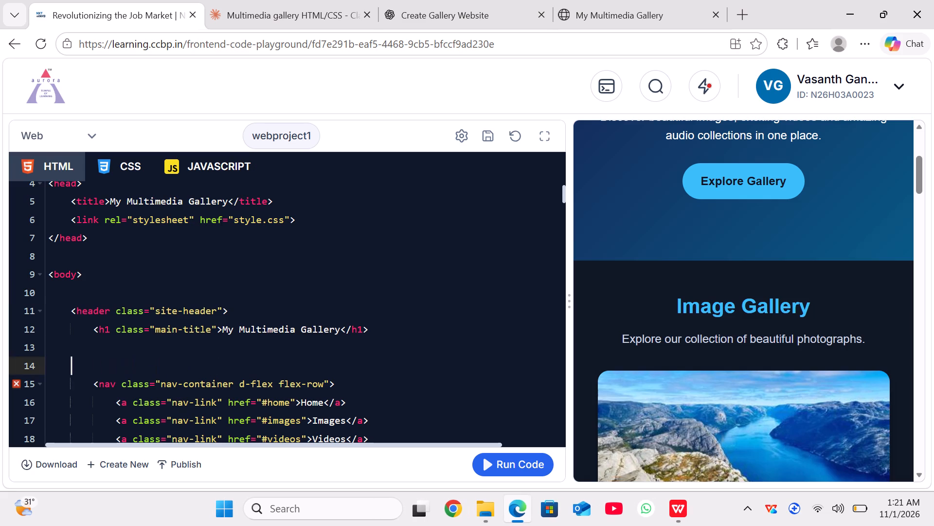
{"action": "key", "text": "BackSpace"}
{"action": "key", "text": "Return"}
Delete the Hero Section comment and the extra blank line, keeping one blank line above the home section tag.
{"action": "scroll", "coordinate": [237, 365], "scroll_direction": "down", "scroll_amount": 1}
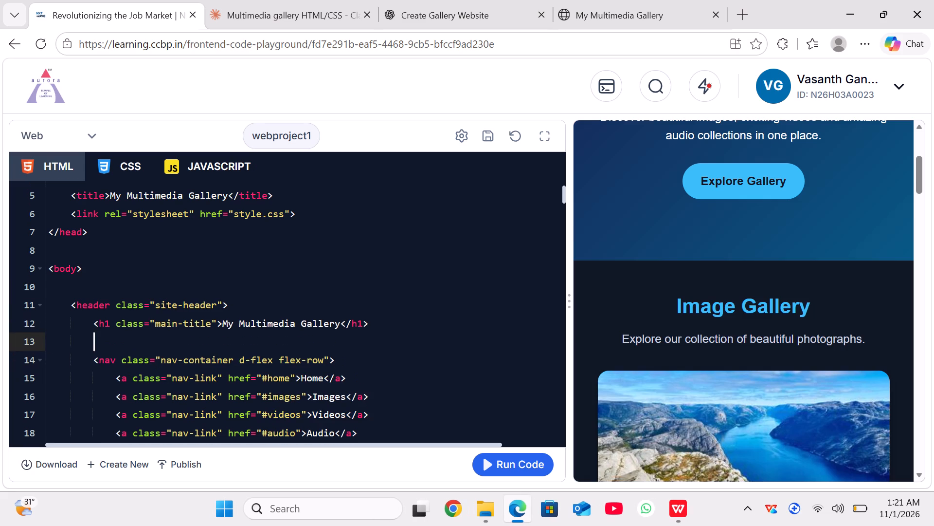
{"action": "scroll", "coordinate": [237, 365], "scroll_direction": "down", "scroll_amount": 4}
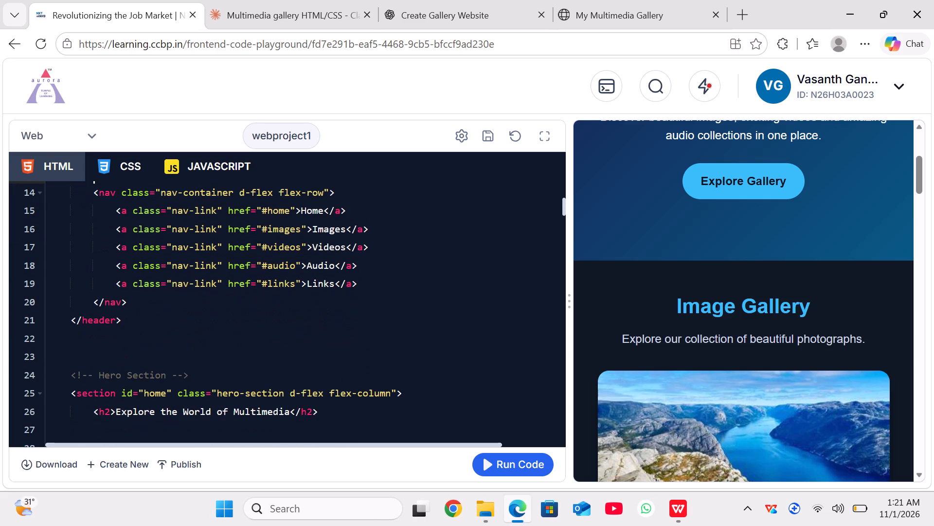
{"action": "left_click", "coordinate": [189, 379]}
{"action": "key", "text": "BackSpace"}
{"action": "key", "text": "BackSpace"}
{"action": "key", "text": "BackSpace"}
{"action": "key", "text": "BackSpace"}
{"action": "key", "text": "BackSpace"}
{"action": "key", "text": "BackSpace"}
{"action": "key", "text": "BackSpace"}
{"action": "key", "text": "BackSpace"}
{"action": "key", "text": "BackSpace"}
{"action": "key", "text": "BackSpace"}
{"action": "key", "text": "BackSpace"}
{"action": "key", "text": "BackSpace"}
{"action": "key", "text": "BackSpace"}
{"action": "key", "text": "BackSpace"}
{"action": "key", "text": "BackSpace"}
{"action": "key", "text": "BackSpace"}
{"action": "key", "text": "BackSpace"}
{"action": "key", "text": "BackSpace"}
{"action": "key", "text": "BackSpace"}
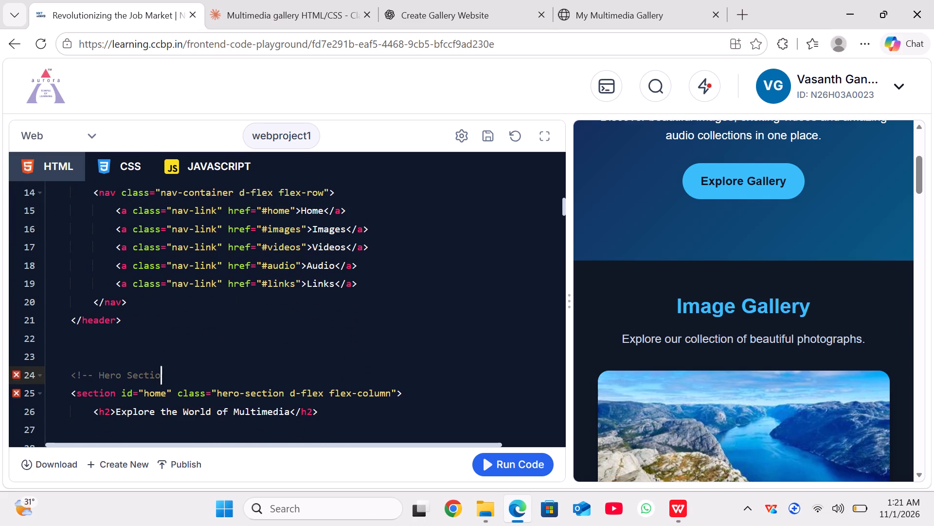
{"action": "key", "text": "BackSpace"}
{"action": "key", "text": "BackSpace"}
{"action": "key", "text": "BackSpace"}
{"action": "key", "text": "BackSpace"}
{"action": "key", "text": "BackSpace"}
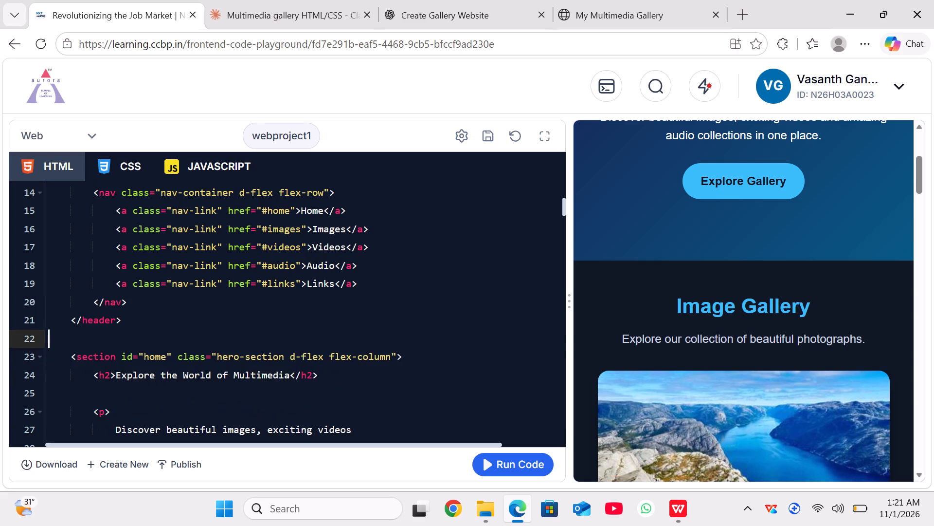
Delete the Image Gallery Section comment and the extra blank line, keeping one blank line above the images section tag.
{"action": "scroll", "coordinate": [189, 379], "scroll_direction": "down", "scroll_amount": 3}
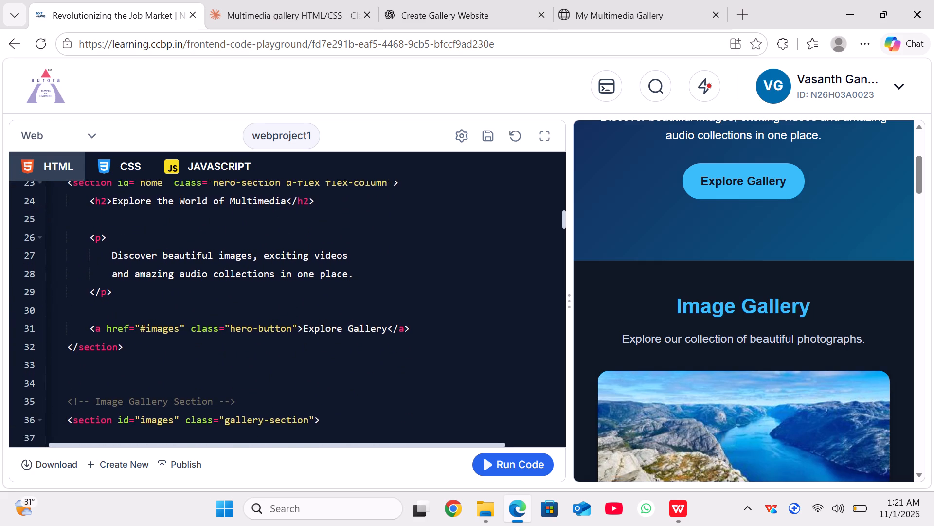
{"action": "scroll", "coordinate": [189, 379], "scroll_direction": "down", "scroll_amount": 2}
{"action": "left_click", "coordinate": [252, 379]}
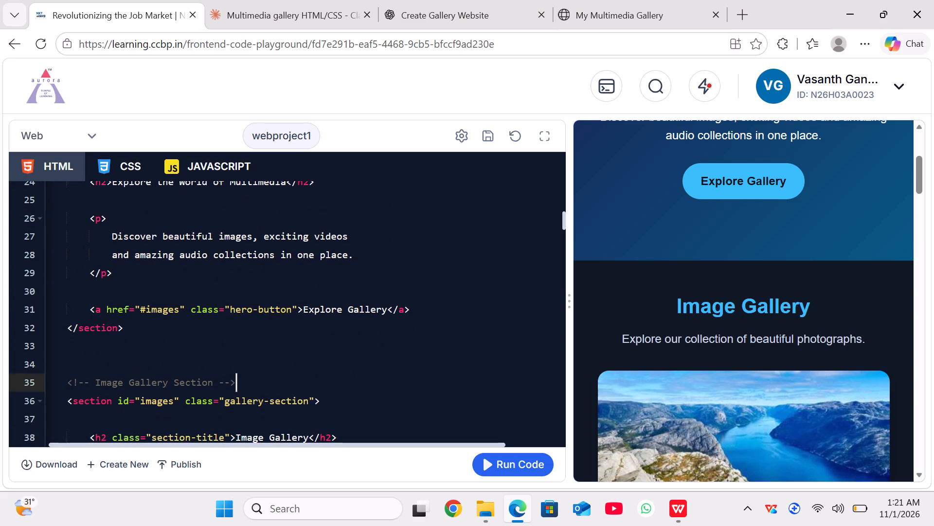
{"action": "key", "text": "BackSpace"}
{"action": "key", "text": "BackSpace"}
{"action": "key", "text": "BackSpace"}
{"action": "key", "text": "BackSpace"}
{"action": "key", "text": "BackSpace"}
{"action": "key", "text": "BackSpace"}
{"action": "key", "text": "BackSpace"}
{"action": "key", "text": "BackSpace"}
{"action": "key", "text": "BackSpace"}
{"action": "key", "text": "BackSpace"}
{"action": "key", "text": "BackSpace"}
{"action": "key", "text": "BackSpace"}
{"action": "key", "text": "BackSpace"}
{"action": "key", "text": "BackSpace"}
{"action": "key", "text": "BackSpace"}
{"action": "key", "text": "BackSpace"}
{"action": "key", "text": "BackSpace"}
{"action": "key", "text": "BackSpace"}
{"action": "key", "text": "BackSpace"}
{"action": "key", "text": "BackSpace"}
{"action": "key", "text": "BackSpace"}
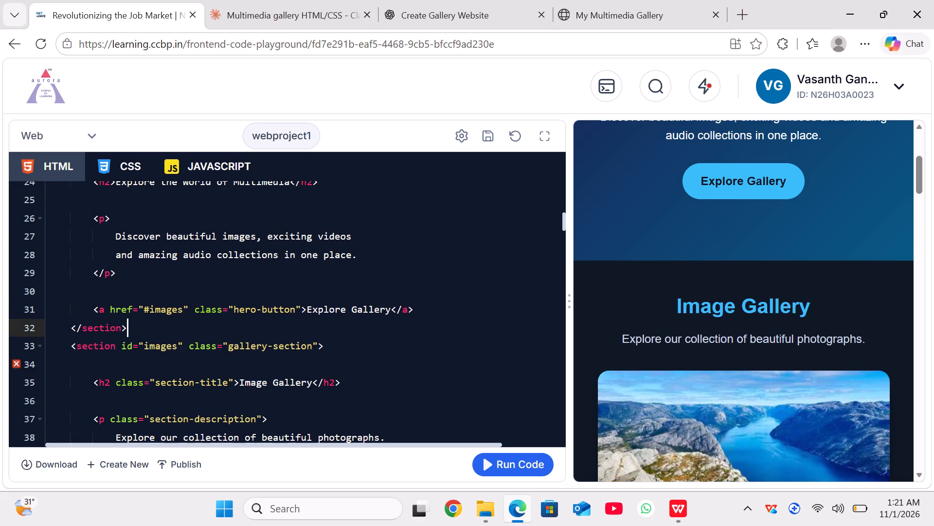
{"action": "key", "text": "Return"}
Delete the Image Card 1 comment, keeping one blank line between the gallery container tag and the Mountain card's div.
{"action": "scroll", "coordinate": [252, 379], "scroll_direction": "down", "scroll_amount": 1}
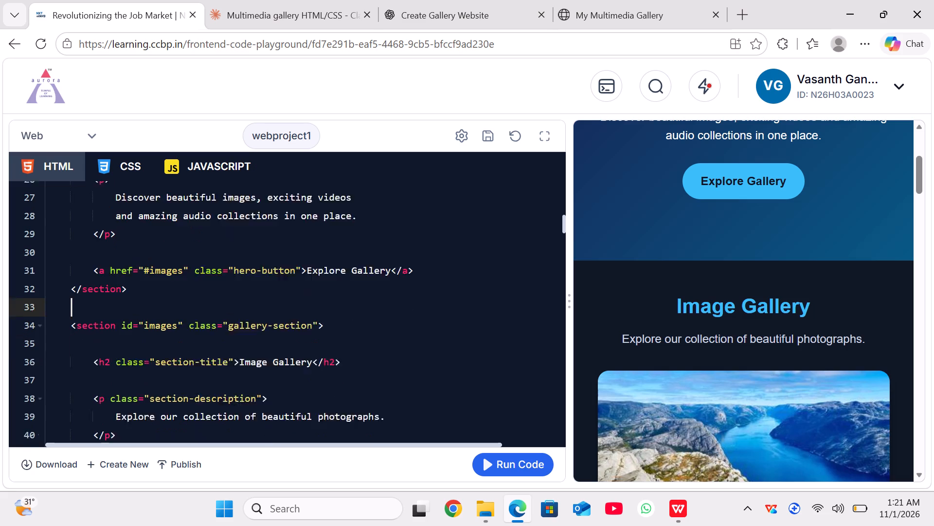
{"action": "scroll", "coordinate": [252, 379], "scroll_direction": "down", "scroll_amount": 3}
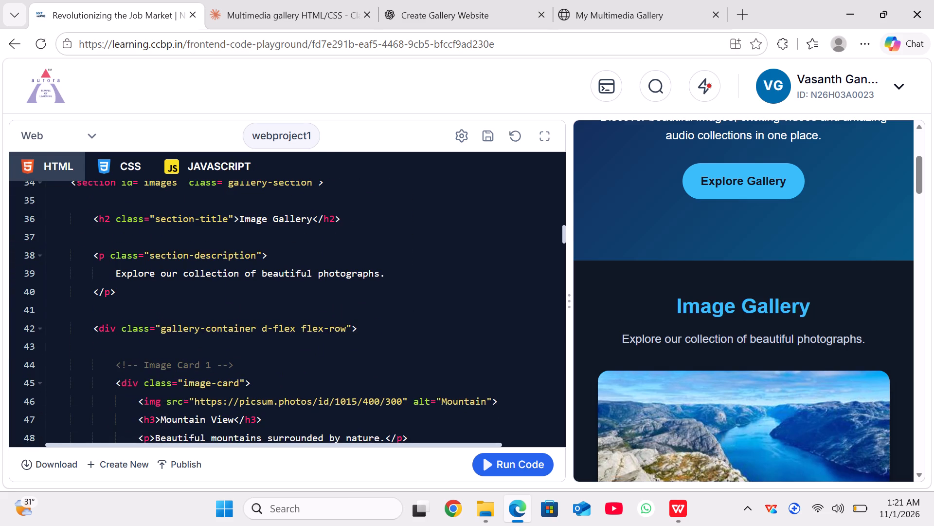
{"action": "left_click", "coordinate": [243, 358]}
{"action": "key", "text": "BackSpace"}
{"action": "key", "text": "BackSpace"}
{"action": "key", "text": "BackSpace"}
{"action": "key", "text": "BackSpace"}
{"action": "key", "text": "BackSpace"}
{"action": "key", "text": "BackSpace"}
{"action": "key", "text": "BackSpace"}
{"action": "key", "text": "BackSpace"}
{"action": "key", "text": "BackSpace"}
{"action": "key", "text": "BackSpace"}
{"action": "key", "text": "BackSpace"}
{"action": "key", "text": "BackSpace"}
{"action": "key", "text": "BackSpace"}
{"action": "key", "text": "BackSpace"}
{"action": "key", "text": "BackSpace"}
{"action": "key", "text": "BackSpace"}
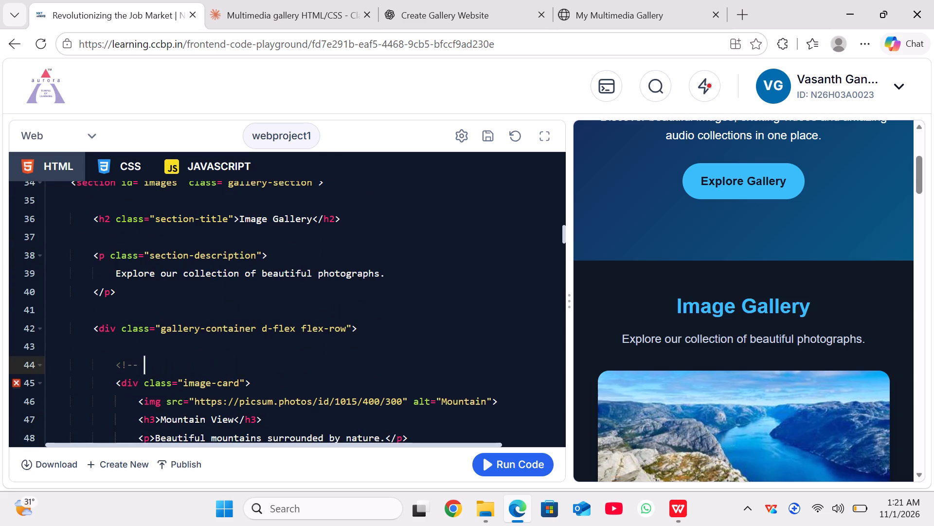
{"action": "key", "text": "BackSpace"}
{"action": "key", "text": "BackSpace"}
{"action": "key", "text": "BackSpace"}
{"action": "key", "text": "BackSpace"}
{"action": "key", "text": "BackSpace"}
{"action": "key", "text": "BackSpace"}
{"action": "key", "text": "BackSpace"}
{"action": "key", "text": "BackSpace"}
{"action": "key", "text": "BackSpace"}
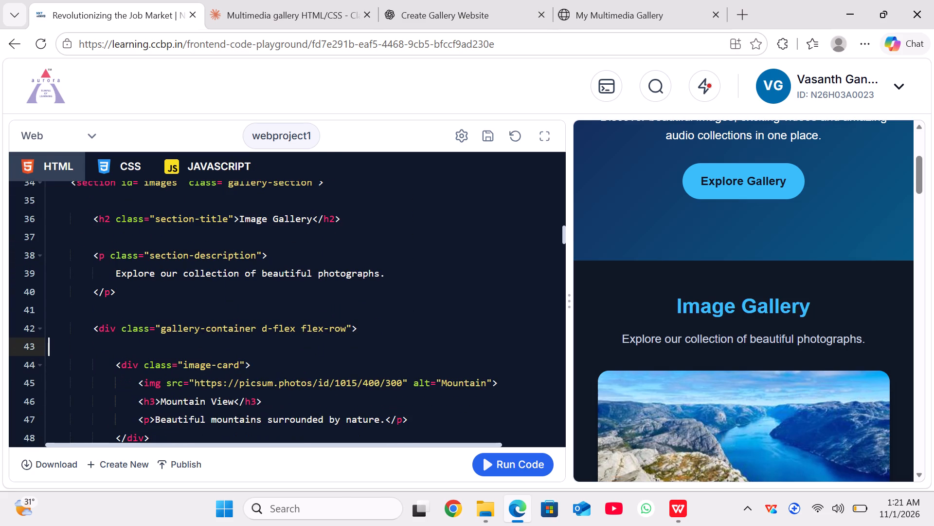
Delete the Image Card 2 comment, keeping one blank line above the Forest card's div.
{"action": "scroll", "coordinate": [243, 358], "scroll_direction": "down", "scroll_amount": 2}
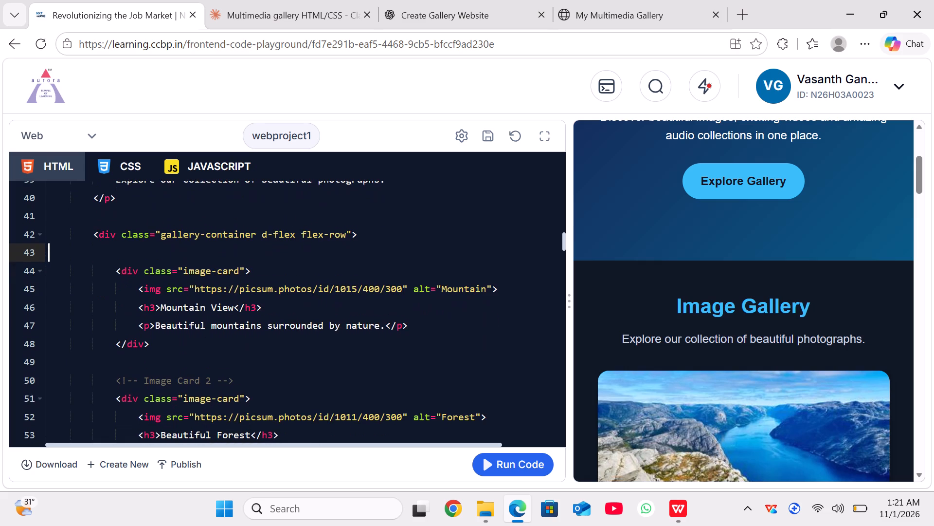
{"action": "left_click", "coordinate": [254, 381]}
{"action": "key", "text": "BackSpace"}
{"action": "key", "text": "BackSpace"}
{"action": "key", "text": "BackSpace"}
{"action": "key", "text": "BackSpace"}
{"action": "key", "text": "BackSpace"}
{"action": "key", "text": "BackSpace"}
{"action": "key", "text": "BackSpace"}
{"action": "key", "text": "BackSpace"}
{"action": "key", "text": "BackSpace"}
{"action": "key", "text": "BackSpace"}
{"action": "key", "text": "BackSpace"}
{"action": "key", "text": "BackSpace"}
{"action": "key", "text": "BackSpace"}
{"action": "key", "text": "BackSpace"}
{"action": "key", "text": "BackSpace"}
{"action": "key", "text": "BackSpace"}
{"action": "key", "text": "BackSpace"}
{"action": "key", "text": "BackSpace"}
{"action": "key", "text": "BackSpace"}
{"action": "key", "text": "BackSpace"}
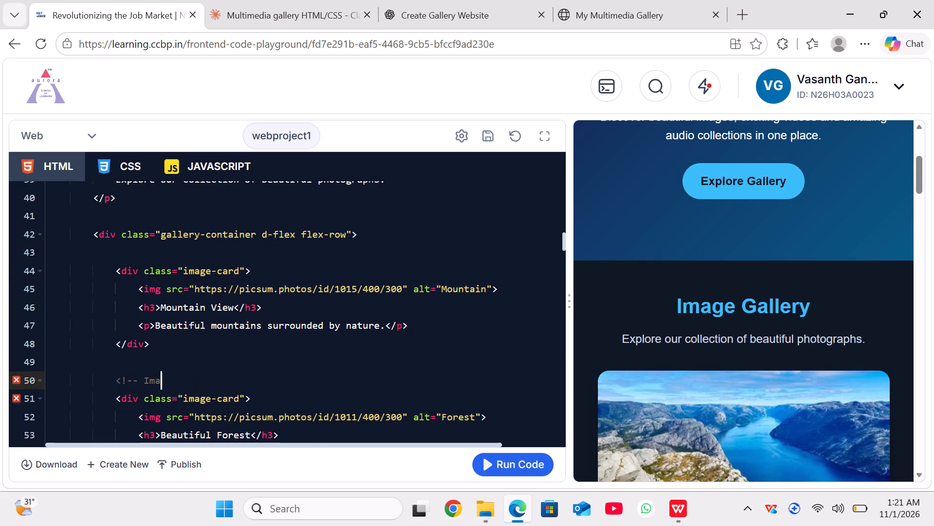
{"action": "scroll", "coordinate": [254, 381], "scroll_direction": "down", "scroll_amount": 3}
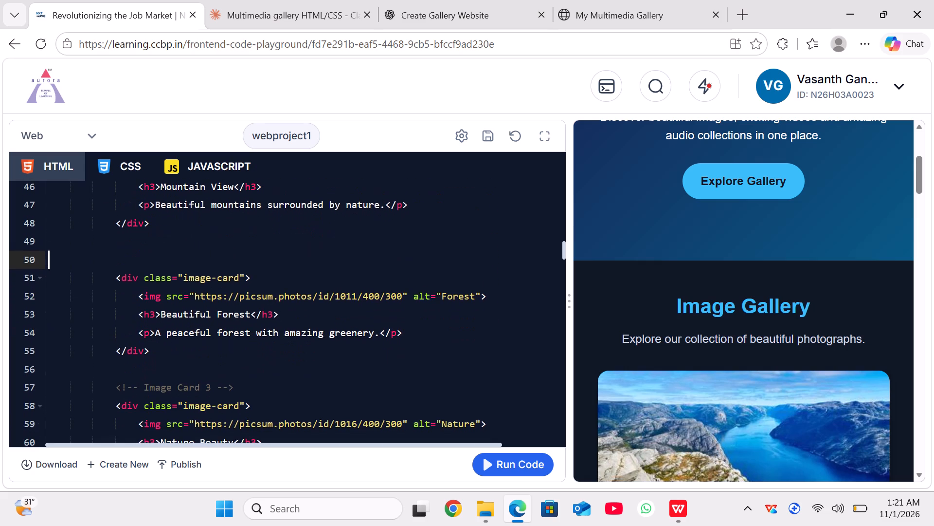
{"action": "key", "text": "BackSpace"}
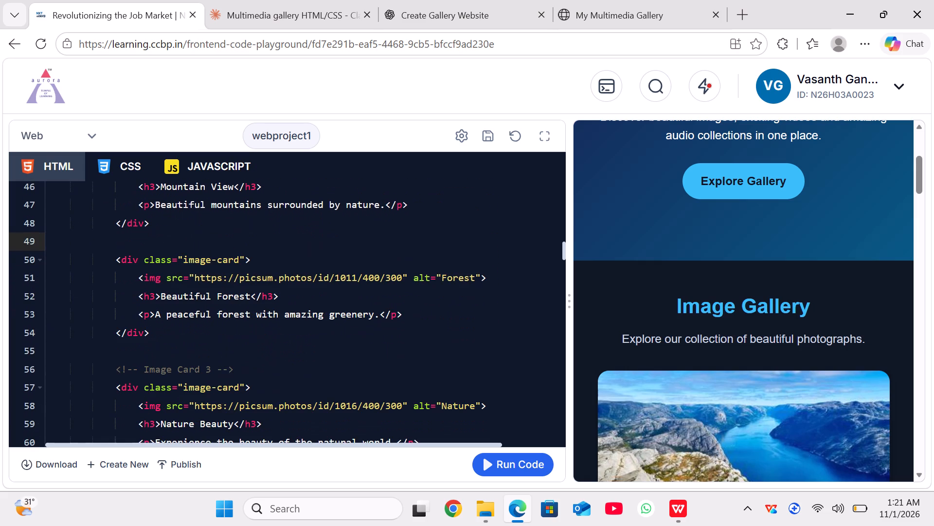
Delete the Image Card 3 comment, keeping one blank line above the Nature card's div.
{"action": "left_click", "coordinate": [235, 362]}
{"action": "key", "text": "BackSpace"}
{"action": "key", "text": "BackSpace"}
{"action": "key", "text": "BackSpace"}
{"action": "key", "text": "BackSpace"}
{"action": "key", "text": "BackSpace"}
{"action": "key", "text": "BackSpace"}
{"action": "key", "text": "BackSpace"}
{"action": "key", "text": "BackSpace"}
{"action": "key", "text": "BackSpace"}
{"action": "key", "text": "BackSpace"}
{"action": "key", "text": "BackSpace"}
{"action": "key", "text": "BackSpace"}
{"action": "key", "text": "BackSpace"}
{"action": "key", "text": "BackSpace"}
{"action": "key", "text": "BackSpace"}
{"action": "key", "text": "BackSpace"}
{"action": "key", "text": "BackSpace"}
{"action": "key", "text": "BackSpace"}
{"action": "key", "text": "BackSpace"}
{"action": "key", "text": "BackSpace"}
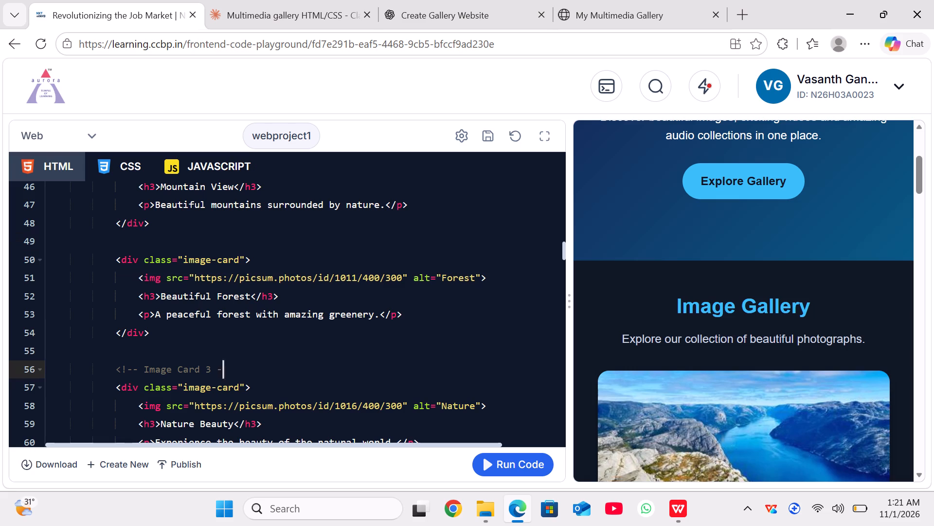
{"action": "key", "text": "BackSpace"}
Delete the Image Card 4 comment, keeping one blank line above the Animal card's div.
{"action": "scroll", "coordinate": [235, 362], "scroll_direction": "down", "scroll_amount": 1}
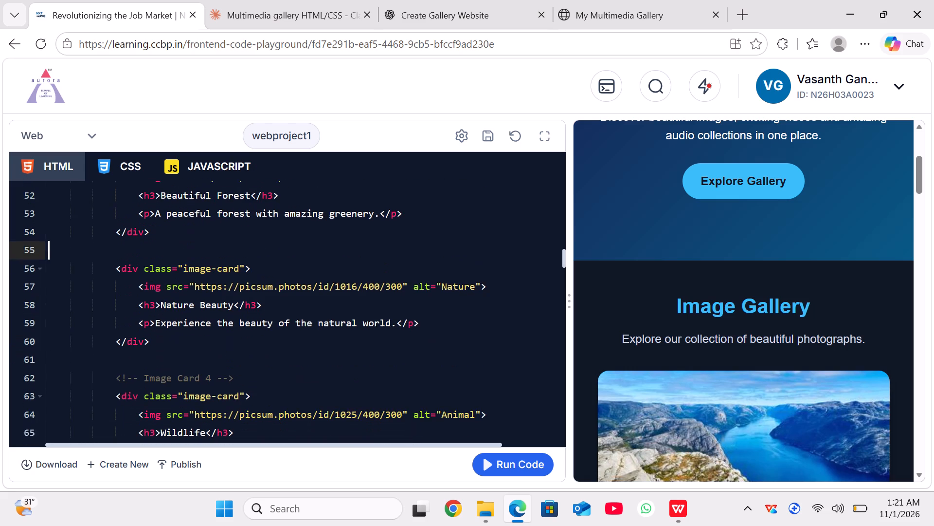
{"action": "scroll", "coordinate": [235, 362], "scroll_direction": "down", "scroll_amount": 1}
{"action": "left_click", "coordinate": [256, 367]}
{"action": "key", "text": "BackSpace"}
{"action": "key", "text": "BackSpace"}
{"action": "key", "text": "BackSpace"}
{"action": "key", "text": "BackSpace"}
{"action": "key", "text": "BackSpace"}
{"action": "key", "text": "BackSpace"}
{"action": "key", "text": "BackSpace"}
{"action": "key", "text": "BackSpace"}
{"action": "key", "text": "BackSpace"}
{"action": "key", "text": "BackSpace"}
{"action": "key", "text": "BackSpace"}
{"action": "key", "text": "BackSpace"}
{"action": "key", "text": "BackSpace"}
{"action": "key", "text": "BackSpace"}
{"action": "key", "text": "BackSpace"}
{"action": "key", "text": "BackSpace"}
{"action": "key", "text": "BackSpace"}
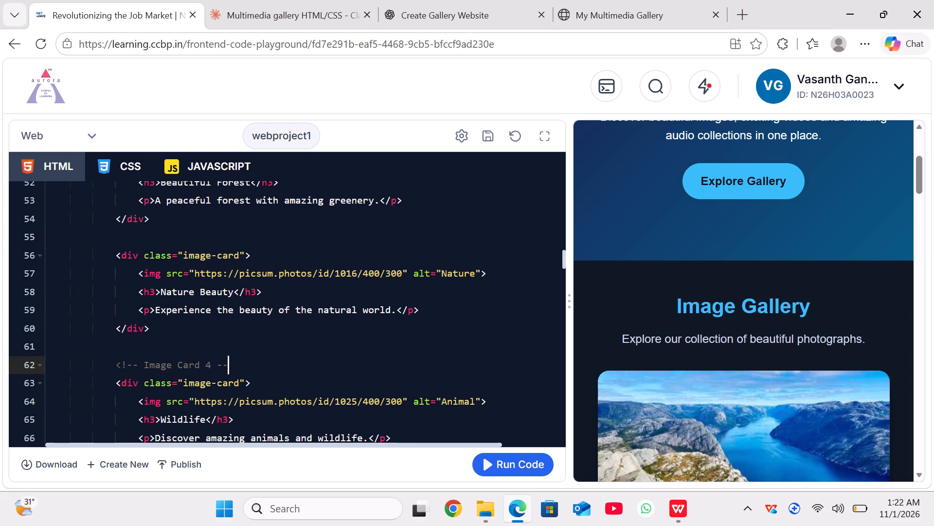
{"action": "key", "text": "BackSpace"}
{"action": "key", "text": "BackSpace"}
{"action": "key", "text": "BackSpace"}
{"action": "key", "text": "BackSpace"}
{"action": "key", "text": "BackSpace"}
{"action": "key", "text": "BackSpace"}
{"action": "key", "text": "BackSpace"}
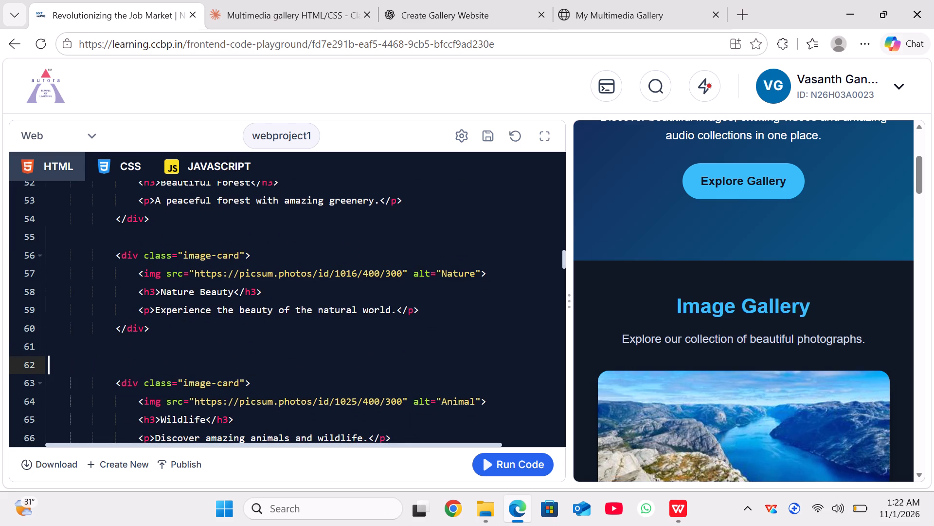
{"action": "key", "text": "BackSpace"}
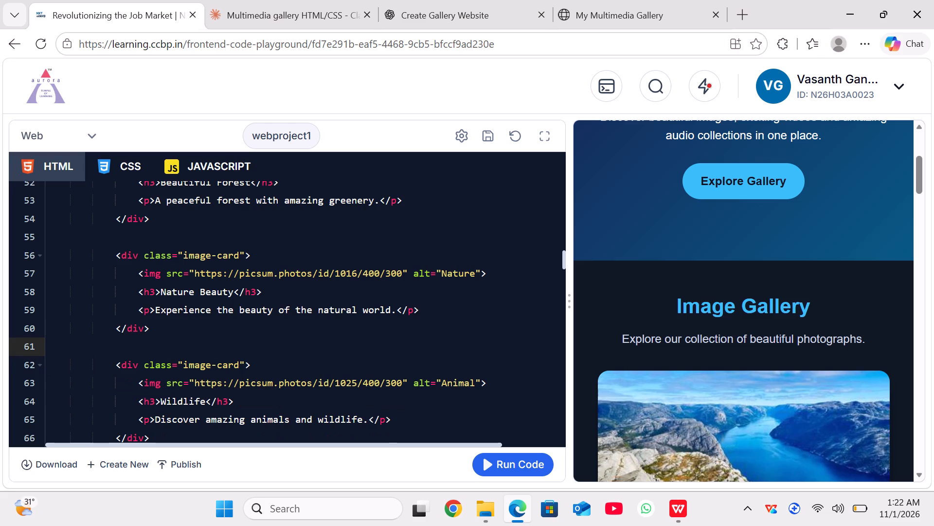
Delete the Image Card 5 comment, keeping one blank line above the Ocean card's div.
{"action": "scroll", "coordinate": [281, 302], "scroll_direction": "down", "scroll_amount": 3}
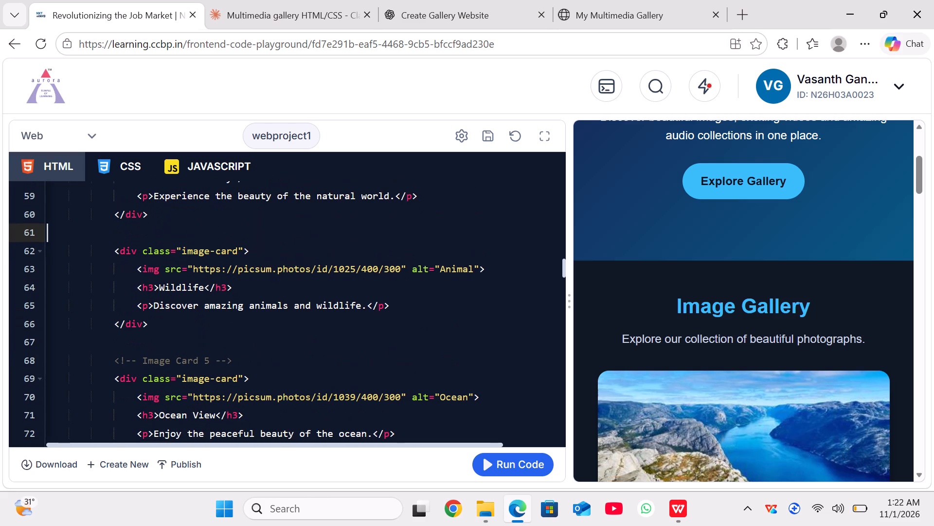
{"action": "left_click", "coordinate": [240, 362]}
{"action": "key", "text": "BackSpace"}
{"action": "key", "text": "BackSpace"}
{"action": "key", "text": "BackSpace"}
{"action": "key", "text": "BackSpace"}
{"action": "key", "text": "BackSpace"}
{"action": "key", "text": "BackSpace"}
{"action": "key", "text": "BackSpace"}
{"action": "key", "text": "BackSpace"}
{"action": "key", "text": "BackSpace"}
{"action": "key", "text": "BackSpace"}
{"action": "key", "text": "BackSpace"}
{"action": "key", "text": "BackSpace"}
{"action": "key", "text": "BackSpace"}
{"action": "key", "text": "BackSpace"}
{"action": "key", "text": "BackSpace"}
{"action": "key", "text": "BackSpace"}
{"action": "key", "text": "BackSpace"}
{"action": "key", "text": "BackSpace"}
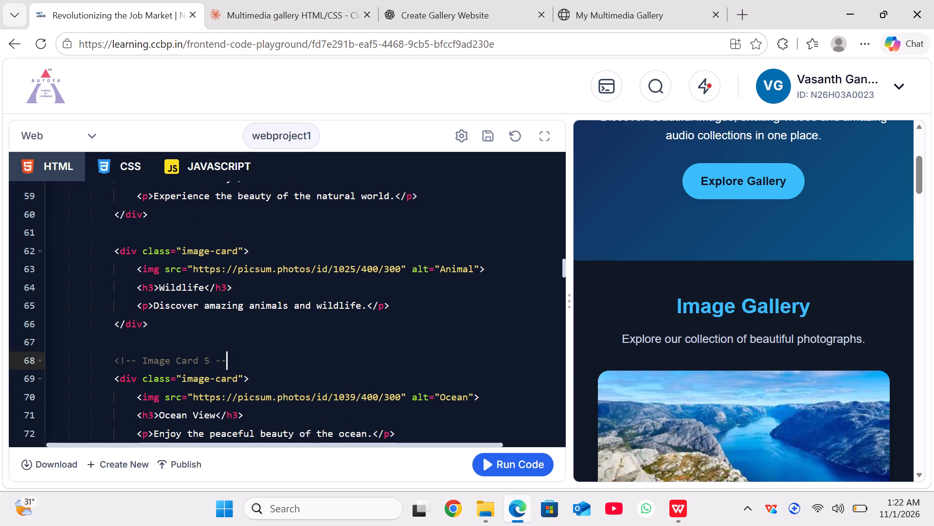
{"action": "key", "text": "BackSpace"}
{"action": "key", "text": "BackSpace"}
{"action": "key", "text": "BackSpace"}
{"action": "key", "text": "BackSpace"}
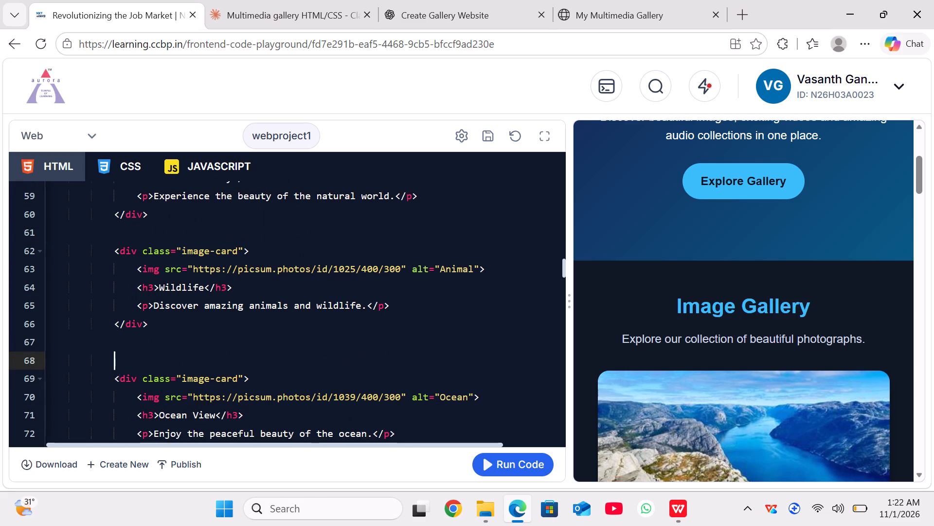
{"action": "key", "text": "BackSpace"}
{"action": "key", "text": "BackSpace"}
{"action": "key", "text": "BackSpace"}
Delete the Image Card 6 comment, keeping one blank line above the Landscape card's div.
{"action": "scroll", "coordinate": [240, 362], "scroll_direction": "down", "scroll_amount": 3}
{"action": "left_click", "coordinate": [247, 377]}
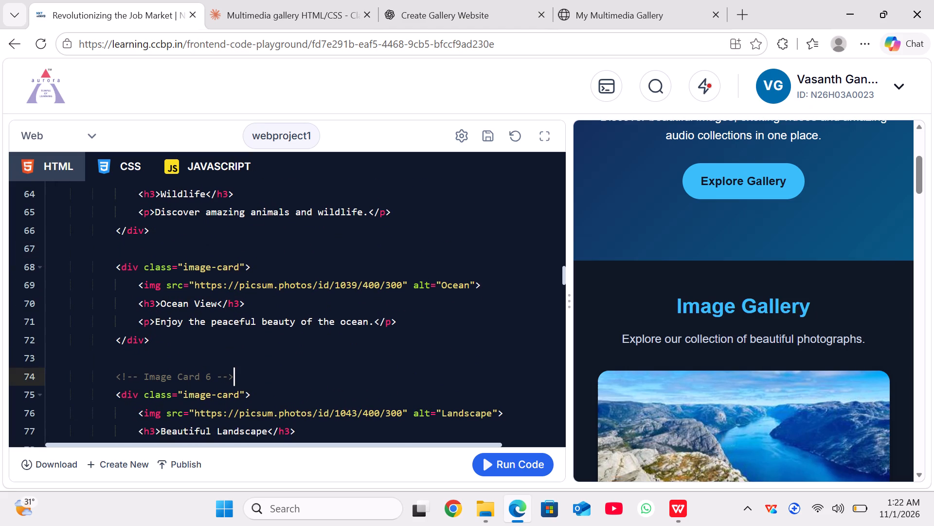
{"action": "key", "text": "BackSpace"}
{"action": "key", "text": "BackSpace"}
{"action": "key", "text": "BackSpace"}
{"action": "key", "text": "BackSpace"}
{"action": "key", "text": "BackSpace"}
{"action": "key", "text": "BackSpace"}
{"action": "key", "text": "BackSpace"}
{"action": "key", "text": "BackSpace"}
{"action": "key", "text": "BackSpace"}
{"action": "key", "text": "BackSpace"}
{"action": "key", "text": "BackSpace"}
{"action": "key", "text": "BackSpace"}
{"action": "key", "text": "BackSpace"}
{"action": "key", "text": "BackSpace"}
{"action": "key", "text": "BackSpace"}
{"action": "key", "text": "BackSpace"}
{"action": "key", "text": "BackSpace"}
{"action": "key", "text": "BackSpace"}
{"action": "key", "text": "BackSpace"}
{"action": "key", "text": "BackSpace"}
{"action": "key", "text": "BackSpace"}
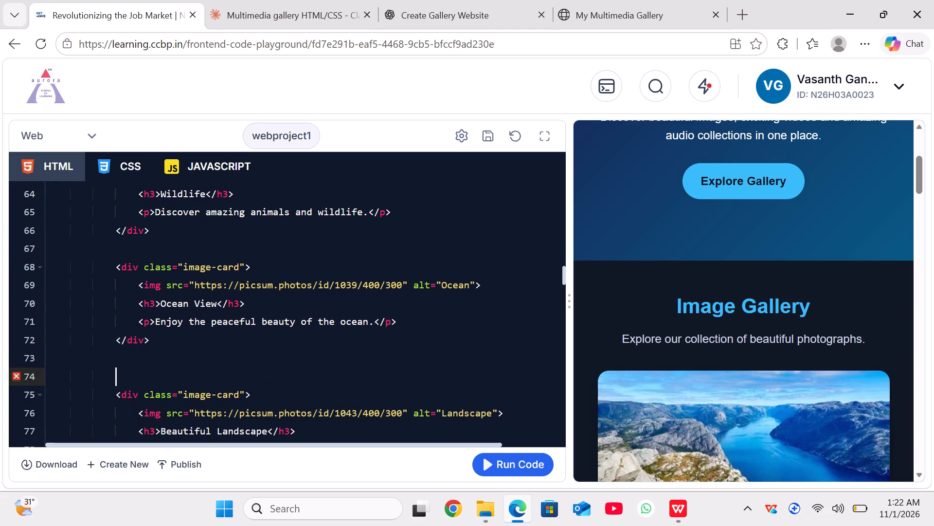
{"action": "key", "text": "BackSpace"}
{"action": "key", "text": "BackSpace"}
{"action": "key", "text": "BackSpace"}
{"action": "key", "text": "BackSpace"}
Delete the Video Section comment and the extra blank line, keeping one blank line above the videos section tag.
{"action": "scroll", "coordinate": [247, 377], "scroll_direction": "down", "scroll_amount": 1}
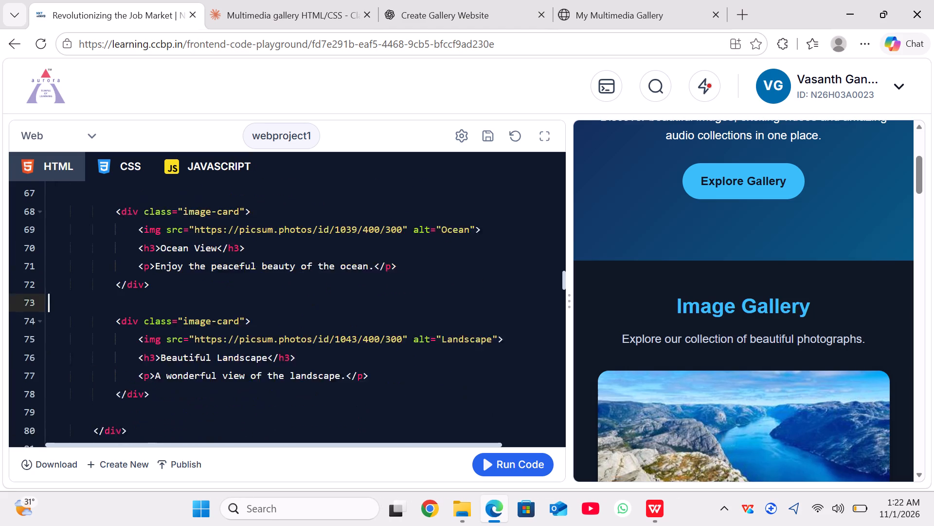
{"action": "scroll", "coordinate": [247, 377], "scroll_direction": "down", "scroll_amount": 3}
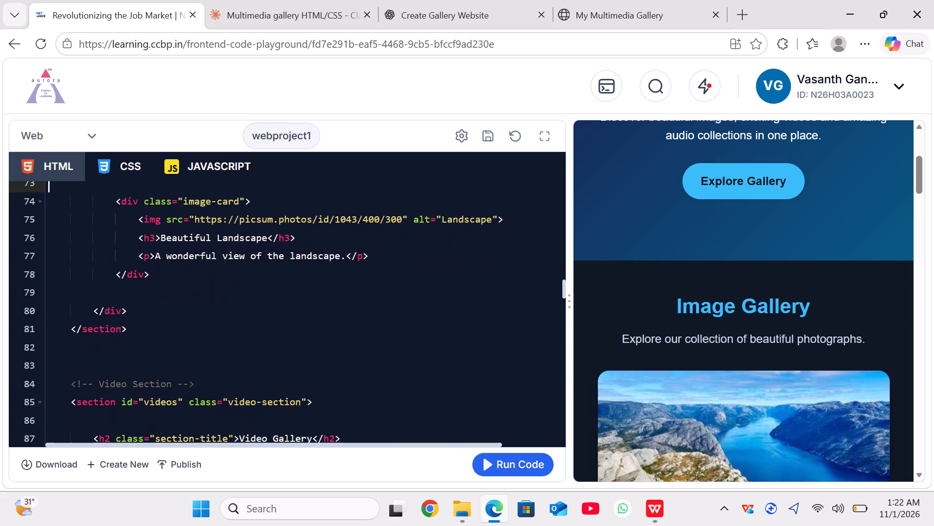
{"action": "left_click", "coordinate": [193, 383]}
{"action": "key", "text": "BackSpace"}
{"action": "key", "text": "BackSpace"}
{"action": "key", "text": "BackSpace"}
{"action": "key", "text": "BackSpace"}
{"action": "key", "text": "BackSpace"}
{"action": "key", "text": "BackSpace"}
{"action": "key", "text": "BackSpace"}
{"action": "key", "text": "BackSpace"}
{"action": "key", "text": "BackSpace"}
{"action": "key", "text": "BackSpace"}
{"action": "key", "text": "BackSpace"}
{"action": "key", "text": "BackSpace"}
{"action": "key", "text": "BackSpace"}
{"action": "key", "text": "BackSpace"}
{"action": "key", "text": "BackSpace"}
{"action": "key", "text": "BackSpace"}
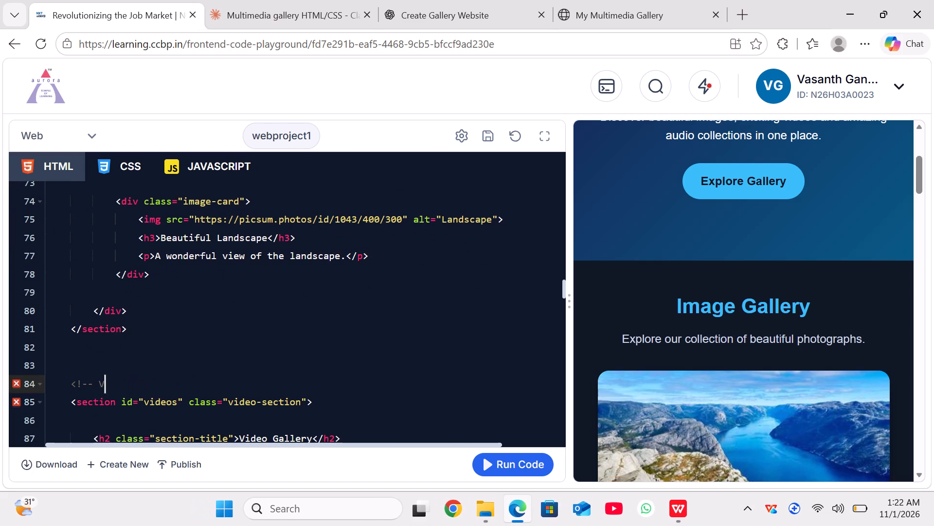
{"action": "key", "text": "BackSpace"}
{"action": "key", "text": "BackSpace"}
{"action": "key", "text": "BackSpace"}
{"action": "key", "text": "BackSpace"}
{"action": "key", "text": "BackSpace"}
{"action": "key", "text": "BackSpace"}
{"action": "key", "text": "BackSpace"}
{"action": "key", "text": "BackSpace"}
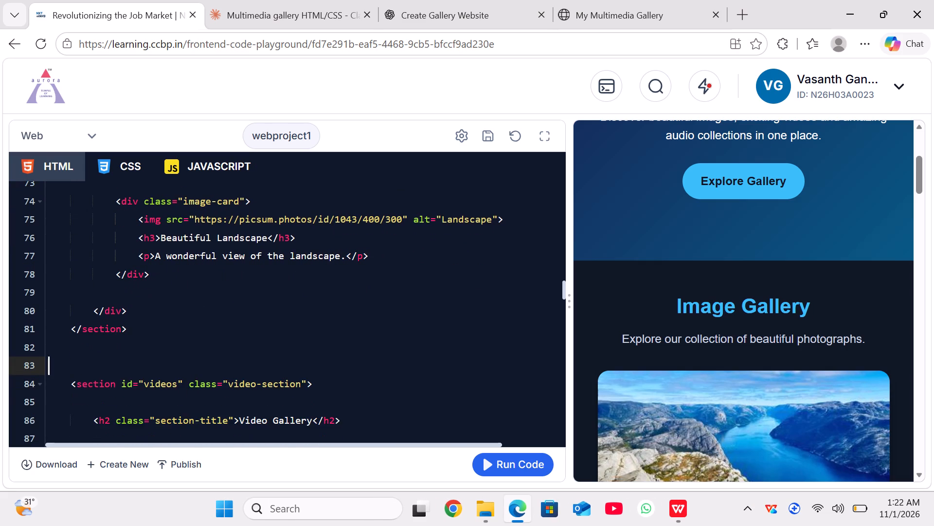
{"action": "key", "text": "BackSpace"}
Delete the Audio Section comment and the extra blank line, keeping one blank line above the audio section tag.
{"action": "scroll", "coordinate": [193, 383], "scroll_direction": "down", "scroll_amount": 4}
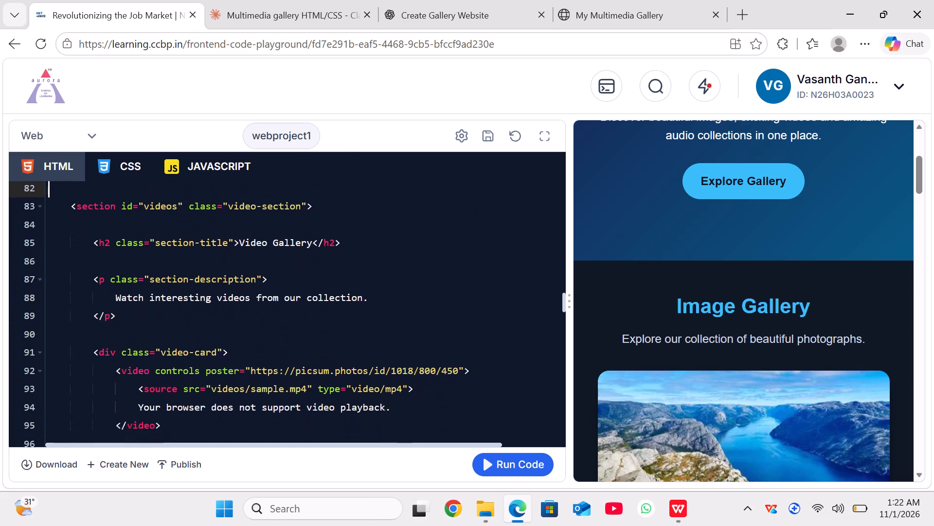
{"action": "scroll", "coordinate": [193, 383], "scroll_direction": "down", "scroll_amount": 2}
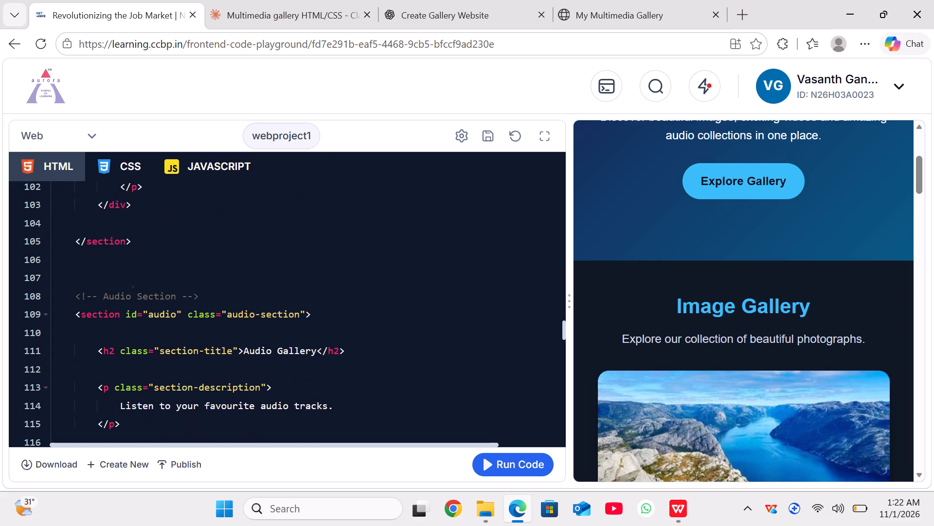
{"action": "left_click", "coordinate": [213, 292]}
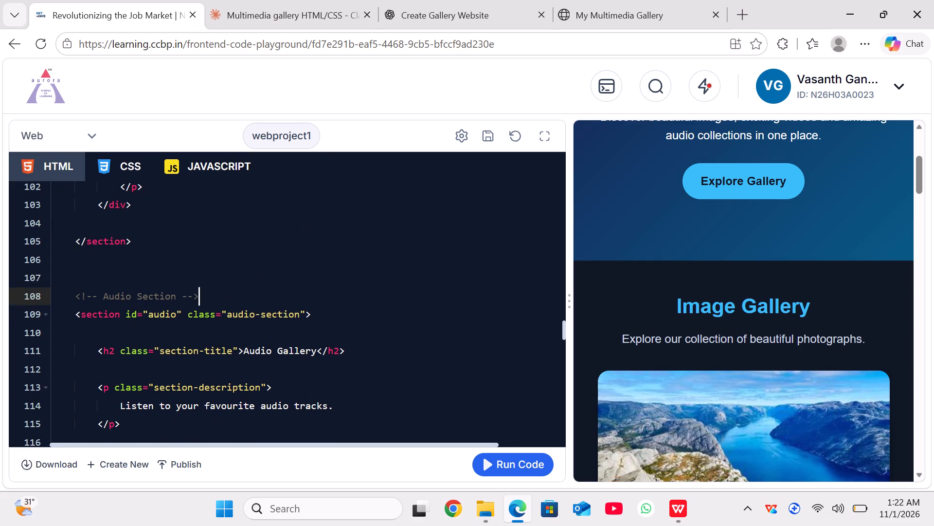
{"action": "key", "text": "BackSpace"}
{"action": "key", "text": "BackSpace"}
{"action": "key", "text": "BackSpace"}
{"action": "key", "text": "BackSpace"}
{"action": "key", "text": "BackSpace"}
{"action": "key", "text": "BackSpace"}
{"action": "key", "text": "BackSpace"}
{"action": "key", "text": "BackSpace"}
{"action": "key", "text": "BackSpace"}
{"action": "key", "text": "BackSpace"}
{"action": "key", "text": "BackSpace"}
{"action": "key", "text": "BackSpace"}
{"action": "key", "text": "BackSpace"}
{"action": "key", "text": "BackSpace"}
{"action": "key", "text": "BackSpace"}
{"action": "key", "text": "BackSpace"}
{"action": "key", "text": "BackSpace"}
{"action": "key", "text": "BackSpace"}
{"action": "key", "text": "BackSpace"}
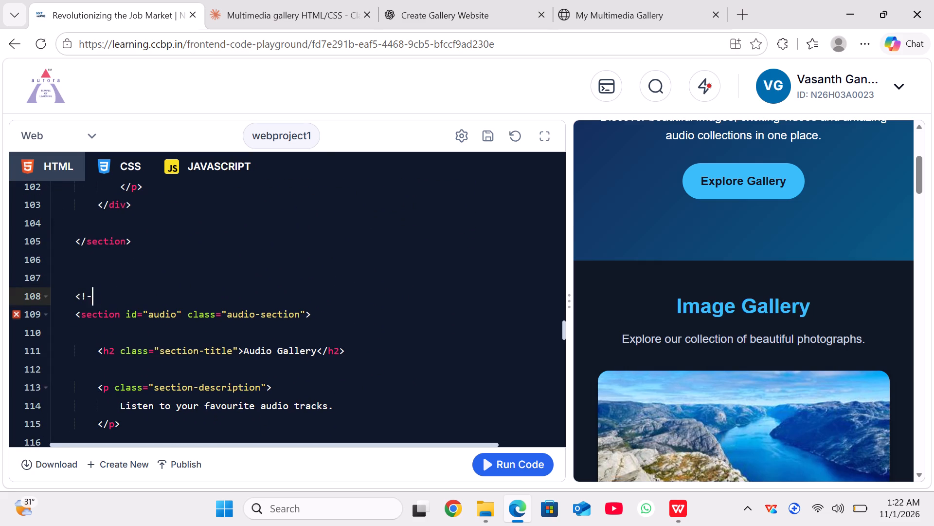
{"action": "key", "text": "BackSpace"}
{"action": "key", "text": "BackSpace"}
{"action": "key", "text": "BackSpace"}
{"action": "key", "text": "BackSpace"}
{"action": "key", "text": "BackSpace"}
{"action": "key", "text": "BackSpace"}
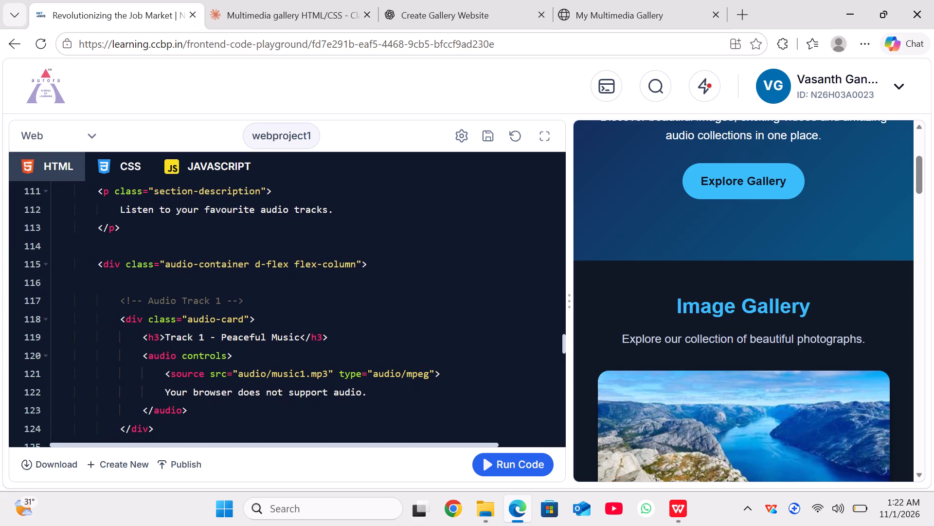
Delete the Audio Track 1 comment, keeping one blank line above the Peaceful Music card's div.
{"action": "left_click", "coordinate": [249, 293]}
{"action": "key", "text": "BackSpace"}
{"action": "key", "text": "BackSpace"}
{"action": "key", "text": "BackSpace"}
{"action": "key", "text": "BackSpace"}
{"action": "key", "text": "BackSpace"}
{"action": "key", "text": "BackSpace"}
{"action": "key", "text": "BackSpace"}
{"action": "key", "text": "BackSpace"}
{"action": "key", "text": "BackSpace"}
{"action": "key", "text": "BackSpace"}
{"action": "key", "text": "BackSpace"}
{"action": "key", "text": "BackSpace"}
{"action": "key", "text": "BackSpace"}
{"action": "key", "text": "BackSpace"}
{"action": "key", "text": "BackSpace"}
{"action": "key", "text": "BackSpace"}
{"action": "key", "text": "BackSpace"}
{"action": "key", "text": "BackSpace"}
{"action": "key", "text": "BackSpace"}
{"action": "key", "text": "BackSpace"}
{"action": "key", "text": "BackSpace"}
{"action": "key", "text": "BackSpace"}
{"action": "key", "text": "BackSpace"}
{"action": "key", "text": "BackSpace"}
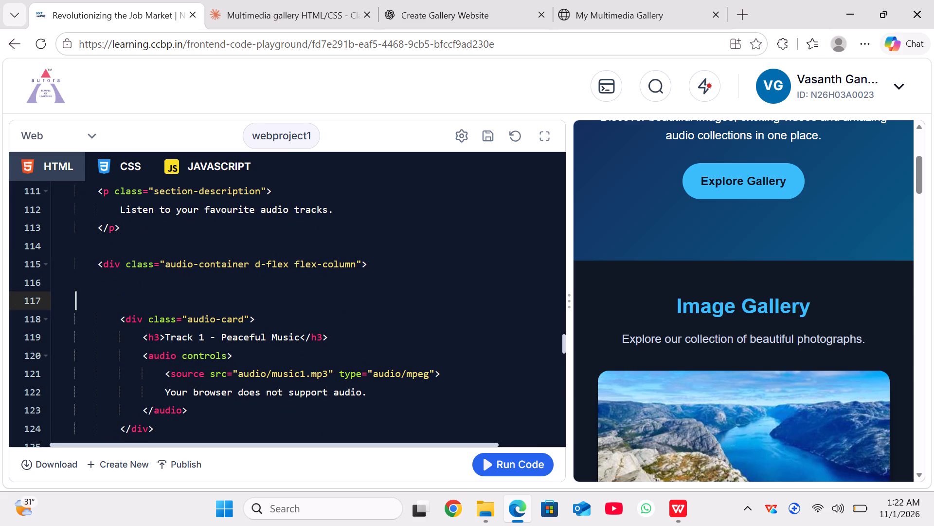
{"action": "key", "text": "BackSpace"}
{"action": "key", "text": "BackSpace"}
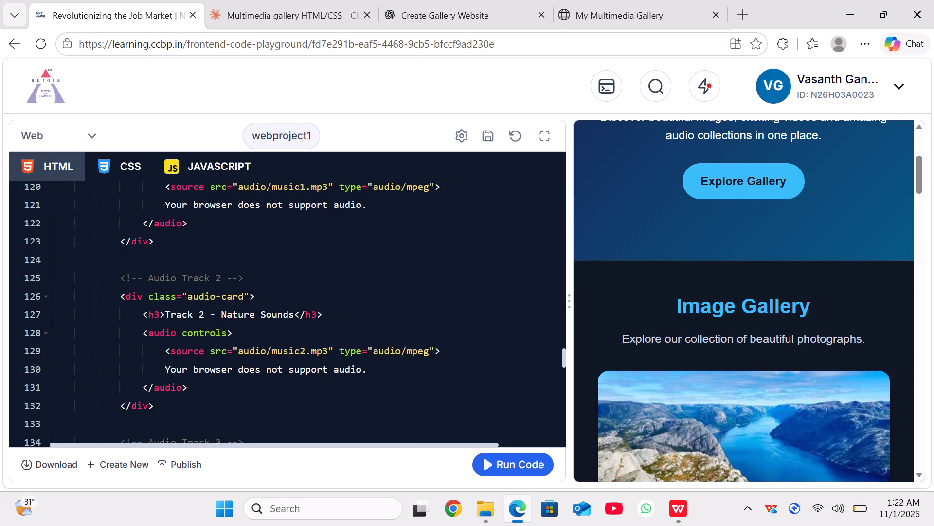
Delete the Audio Track 2 comment, keeping one blank line above the Nature Sounds card's div.
{"action": "left_click", "coordinate": [255, 269]}
{"action": "key", "text": "BackSpace"}
{"action": "key", "text": "BackSpace"}
{"action": "key", "text": "BackSpace"}
{"action": "key", "text": "BackSpace"}
{"action": "key", "text": "BackSpace"}
{"action": "key", "text": "BackSpace"}
{"action": "key", "text": "BackSpace"}
{"action": "key", "text": "BackSpace"}
{"action": "key", "text": "BackSpace"}
{"action": "key", "text": "BackSpace"}
{"action": "key", "text": "BackSpace"}
{"action": "key", "text": "BackSpace"}
{"action": "key", "text": "BackSpace"}
{"action": "key", "text": "BackSpace"}
{"action": "key", "text": "BackSpace"}
{"action": "key", "text": "BackSpace"}
{"action": "key", "text": "BackSpace"}
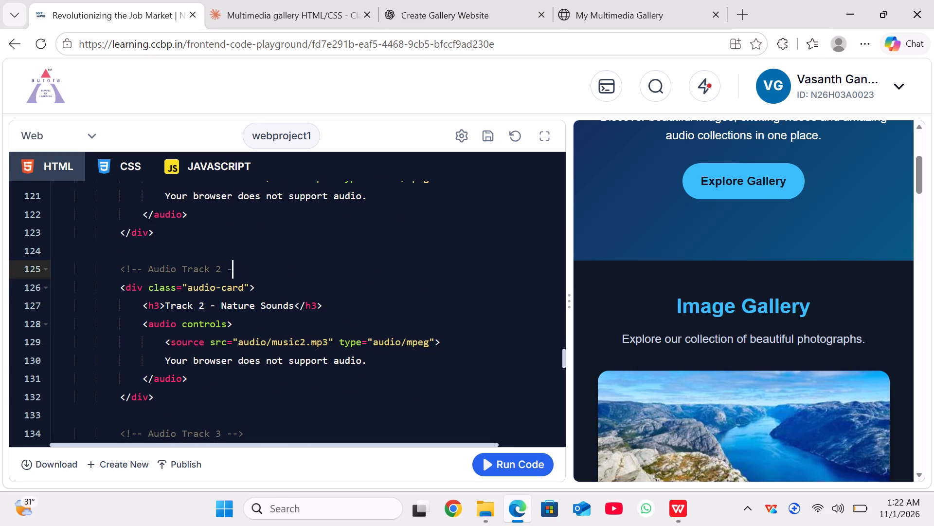
{"action": "key", "text": "BackSpace"}
{"action": "key", "text": "BackSpace"}
{"action": "key", "text": "BackSpace"}
{"action": "key", "text": "BackSpace"}
{"action": "key", "text": "BackSpace"}
{"action": "key", "text": "BackSpace"}
{"action": "key", "text": "BackSpace"}
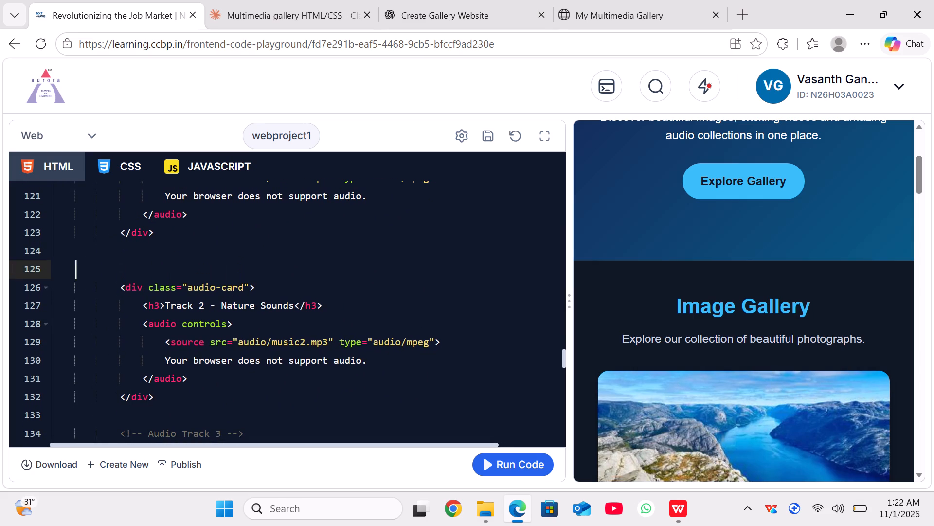
{"action": "key", "text": "BackSpace"}
{"action": "key", "text": "BackSpace"}
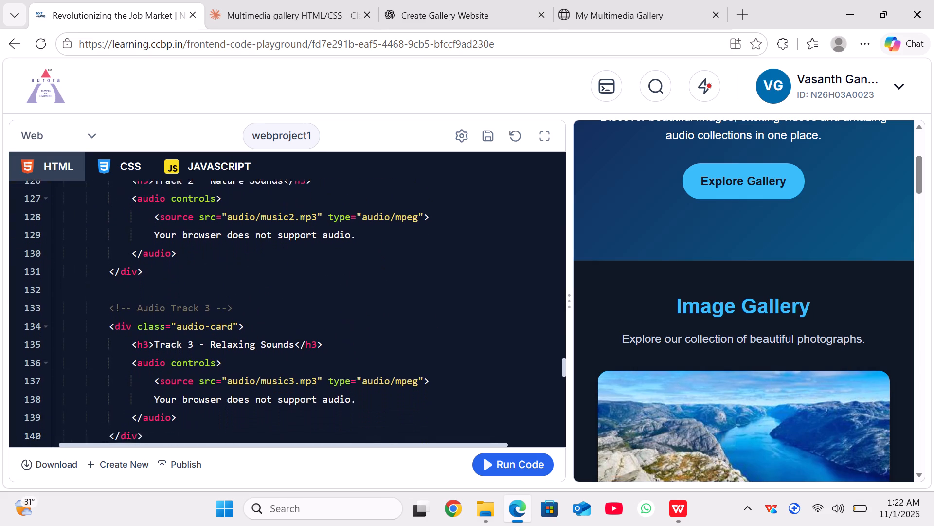
Delete the Audio Track 3 comment, keeping one blank line above the Relaxing Sounds card's div.
{"action": "left_click", "coordinate": [244, 300]}
{"action": "key", "text": "BackSpace"}
{"action": "key", "text": "BackSpace"}
{"action": "key", "text": "BackSpace"}
{"action": "key", "text": "BackSpace"}
{"action": "key", "text": "BackSpace"}
{"action": "key", "text": "BackSpace"}
{"action": "key", "text": "BackSpace"}
{"action": "key", "text": "BackSpace"}
{"action": "key", "text": "BackSpace"}
{"action": "key", "text": "BackSpace"}
{"action": "key", "text": "BackSpace"}
{"action": "key", "text": "BackSpace"}
{"action": "key", "text": "BackSpace"}
{"action": "key", "text": "BackSpace"}
{"action": "key", "text": "BackSpace"}
{"action": "key", "text": "BackSpace"}
{"action": "key", "text": "BackSpace"}
{"action": "key", "text": "BackSpace"}
{"action": "key", "text": "BackSpace"}
{"action": "key", "text": "BackSpace"}
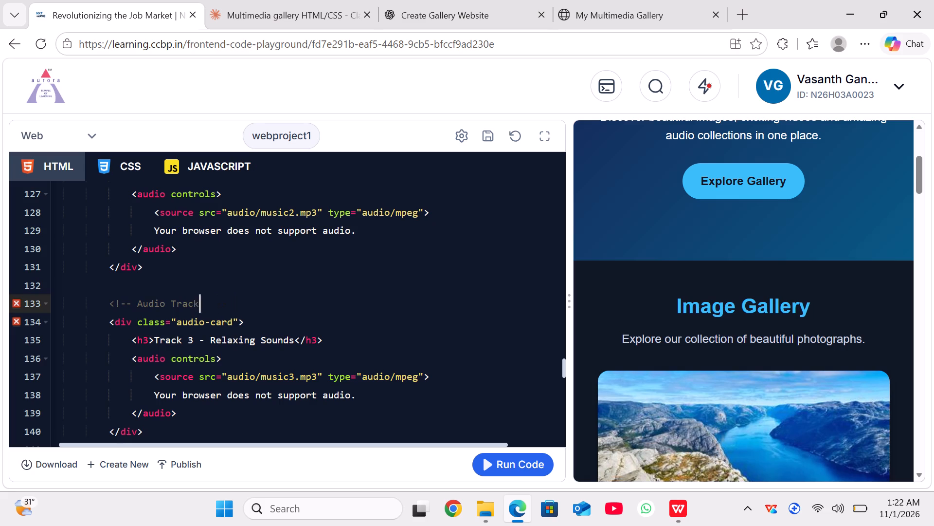
{"action": "key", "text": "BackSpace"}
{"action": "key", "text": "BackSpace"}
{"action": "key", "text": "BackSpace"}
{"action": "key", "text": "BackSpace"}
{"action": "key", "text": "BackSpace"}
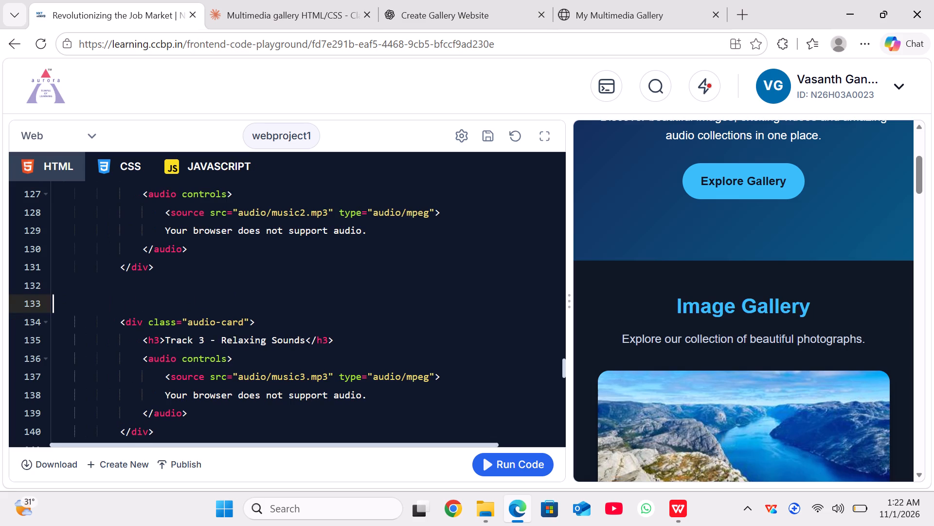
{"action": "key", "text": "BackSpace"}
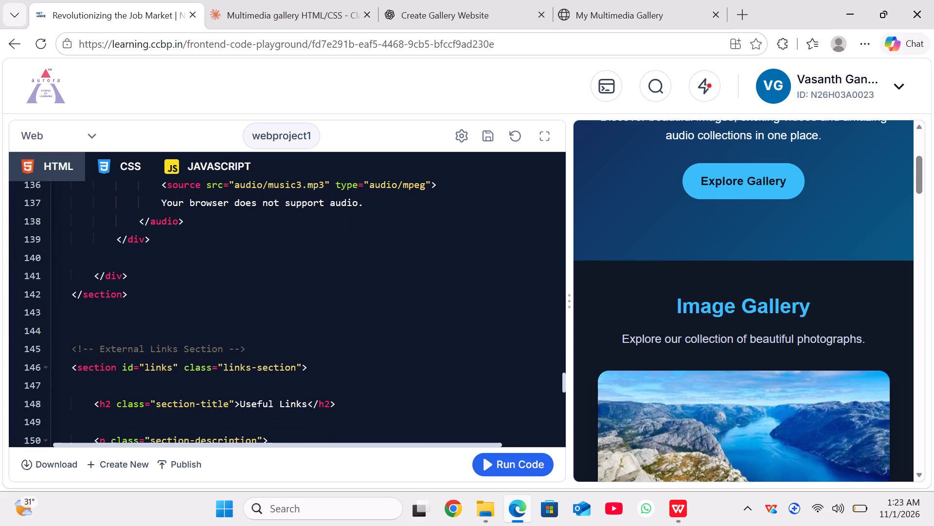
Delete the External Links Section comment and the extra blank line, keeping one blank line above the links section tag.
{"action": "left_click", "coordinate": [252, 349]}
{"action": "key", "text": "BackSpace"}
{"action": "key", "text": "BackSpace"}
{"action": "key", "text": "BackSpace"}
{"action": "key", "text": "BackSpace"}
{"action": "key", "text": "BackSpace"}
{"action": "key", "text": "BackSpace"}
{"action": "key", "text": "BackSpace"}
{"action": "key", "text": "BackSpace"}
{"action": "key", "text": "BackSpace"}
{"action": "key", "text": "BackSpace"}
{"action": "key", "text": "BackSpace"}
{"action": "key", "text": "BackSpace"}
{"action": "key", "text": "BackSpace"}
{"action": "key", "text": "BackSpace"}
{"action": "key", "text": "BackSpace"}
{"action": "key", "text": "BackSpace"}
{"action": "key", "text": "BackSpace"}
{"action": "key", "text": "BackSpace"}
{"action": "key", "text": "BackSpace"}
{"action": "key", "text": "BackSpace"}
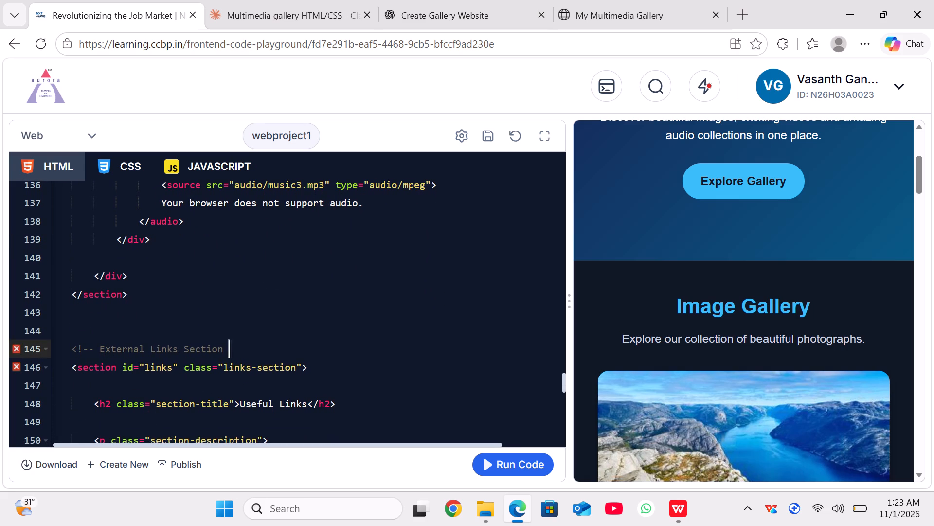
{"action": "key", "text": "BackSpace"}
{"action": "key", "text": "BackSpace"}
{"action": "key", "text": "BackSpace"}
{"action": "key", "text": "BackSpace"}
{"action": "key", "text": "BackSpace"}
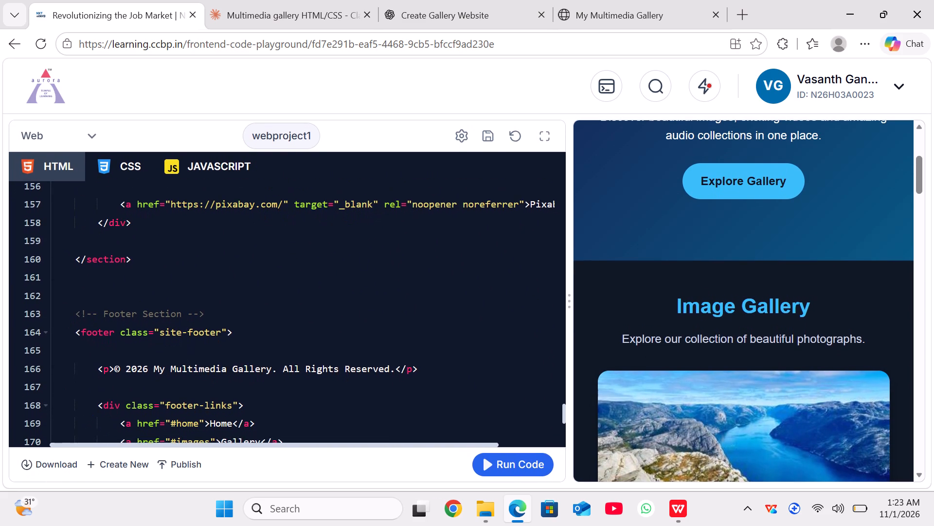
Delete the Footer Section comment and the extra blank line, keeping one blank line above the site-footer tag.
{"action": "left_click", "coordinate": [212, 314]}
{"action": "key", "text": "BackSpace"}
{"action": "key", "text": "BackSpace"}
{"action": "key", "text": "BackSpace"}
{"action": "key", "text": "BackSpace"}
{"action": "key", "text": "BackSpace"}
{"action": "key", "text": "BackSpace"}
{"action": "key", "text": "BackSpace"}
{"action": "key", "text": "BackSpace"}
{"action": "key", "text": "BackSpace"}
{"action": "key", "text": "BackSpace"}
{"action": "key", "text": "BackSpace"}
{"action": "key", "text": "BackSpace"}
{"action": "key", "text": "BackSpace"}
{"action": "key", "text": "BackSpace"}
{"action": "key", "text": "BackSpace"}
{"action": "key", "text": "BackSpace"}
{"action": "key", "text": "BackSpace"}
{"action": "key", "text": "BackSpace"}
{"action": "key", "text": "BackSpace"}
{"action": "key", "text": "BackSpace"}
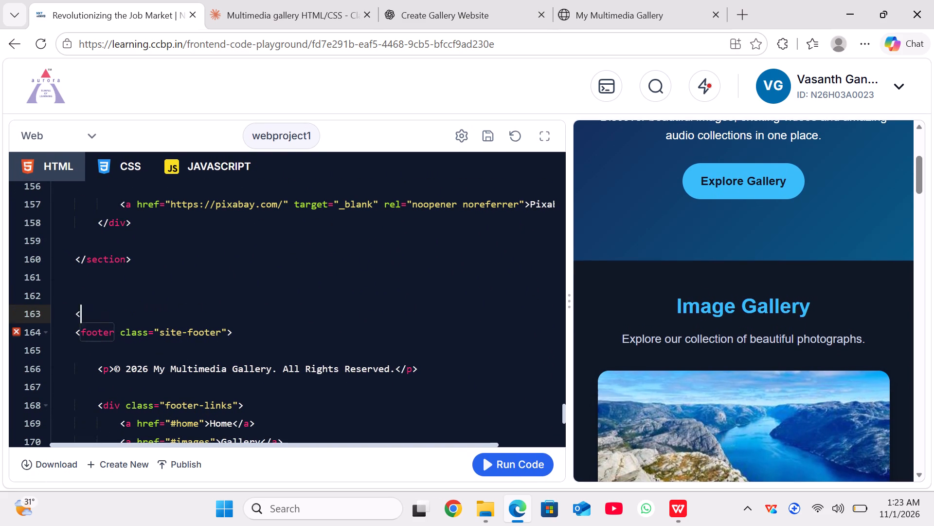
{"action": "key", "text": "BackSpace"}
{"action": "key", "text": "BackSpace"}
{"action": "key", "text": "BackSpace"}
{"action": "key", "text": "BackSpace"}
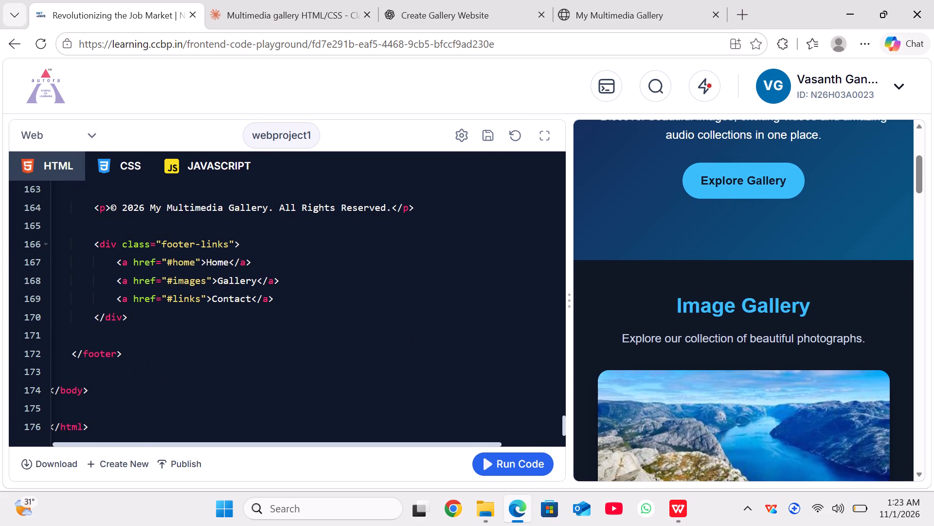
Copy the gallery's entire HTML code, from the DOCTYPE line through the closing html tag.
{"action": "scroll", "coordinate": [153, 341], "scroll_direction": "up", "scroll_amount": 12}
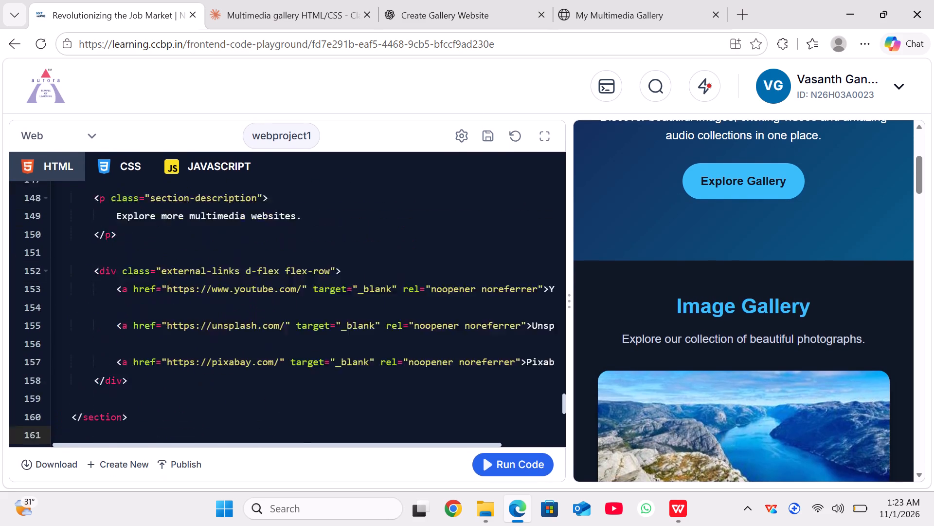
{"action": "scroll", "coordinate": [153, 341], "scroll_direction": "up", "scroll_amount": 13}
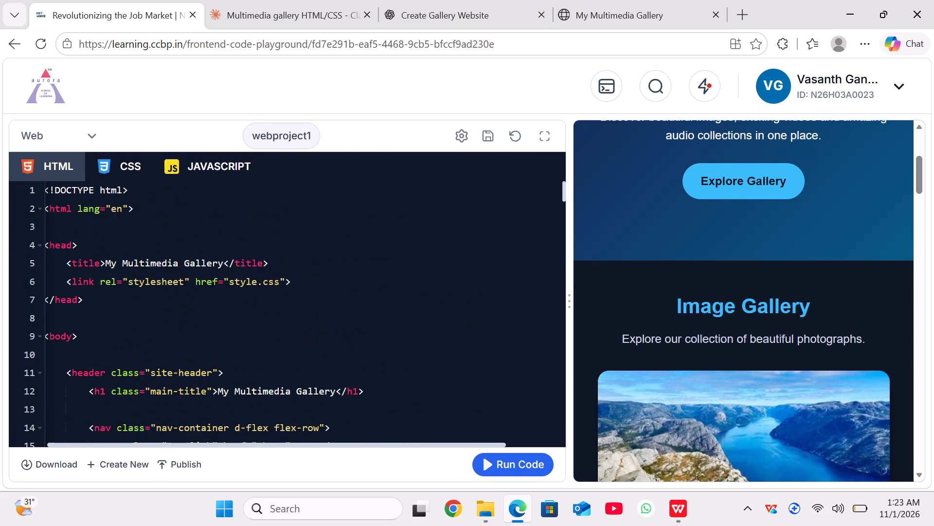
{"action": "left_click_drag", "start_coordinate": [45, 189], "coordinate": [130, 446]}
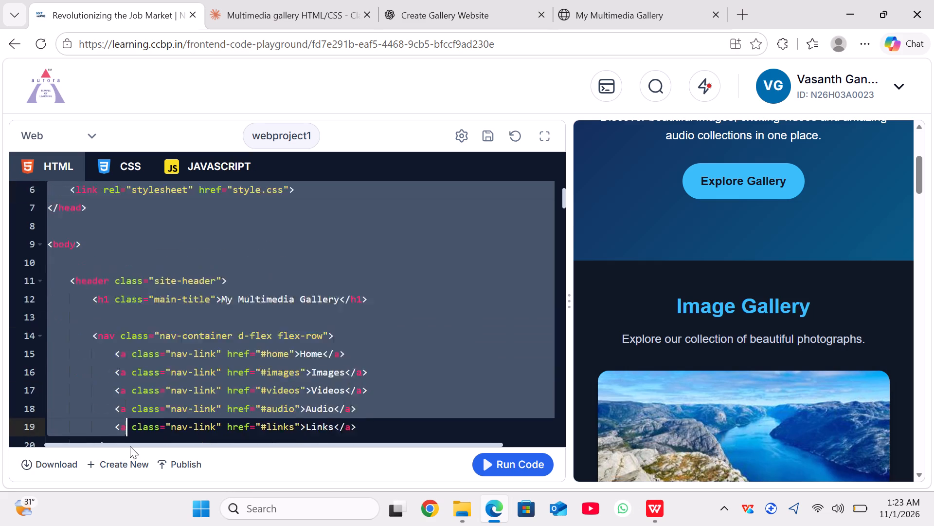
{"action": "left_click_drag", "start_coordinate": [130, 446], "coordinate": [129, 442]}
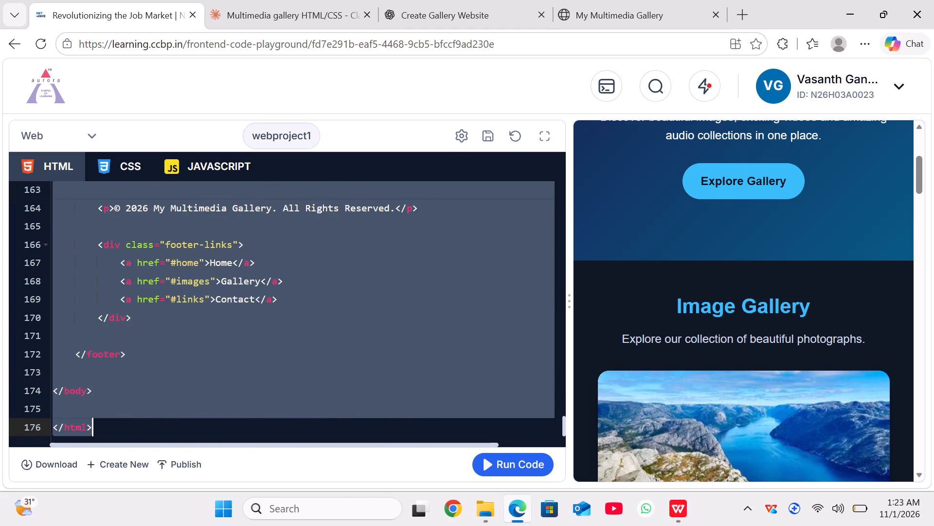
{"action": "left_click_drag", "start_coordinate": [129, 442], "coordinate": [126, 434]}
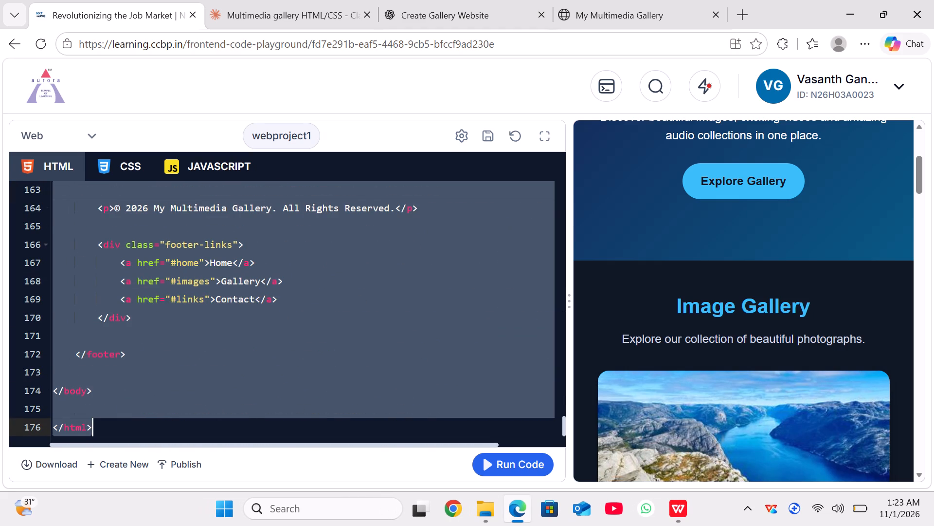
{"action": "key", "text": "ctrl+c"}
{"action": "key", "text": "ctrl+c"}
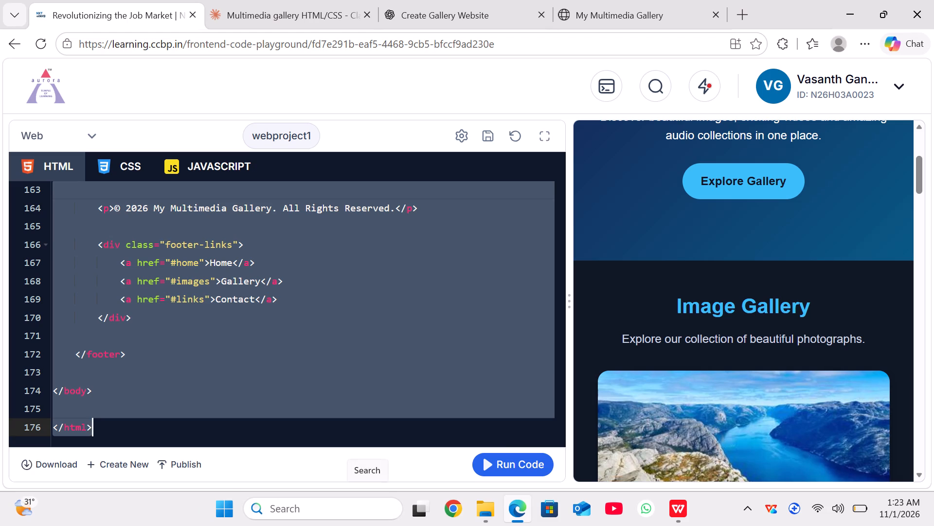
Switch to the FWD group assessment document in WPS Office and paste the copied HTML beneath the HTML CODE heading.
{"action": "left_click", "coordinate": [415, 510]}
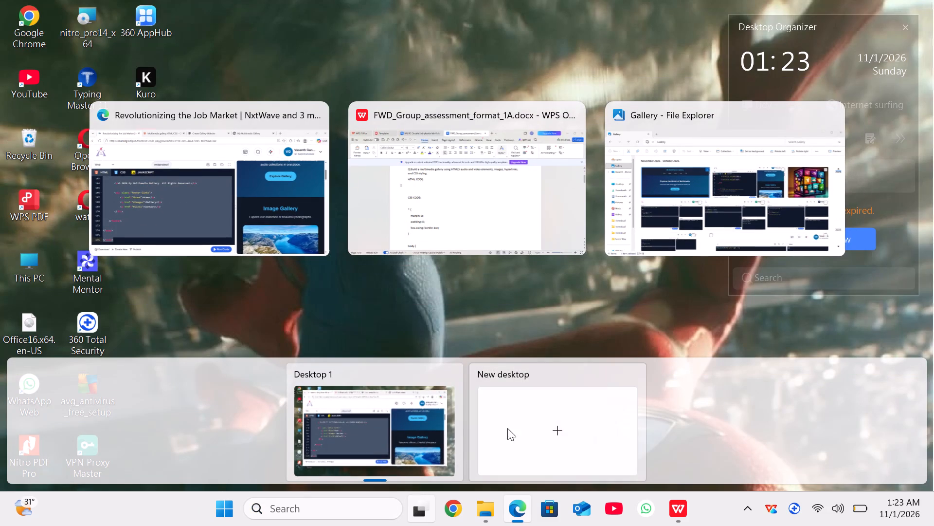
{"action": "left_click", "coordinate": [468, 216]}
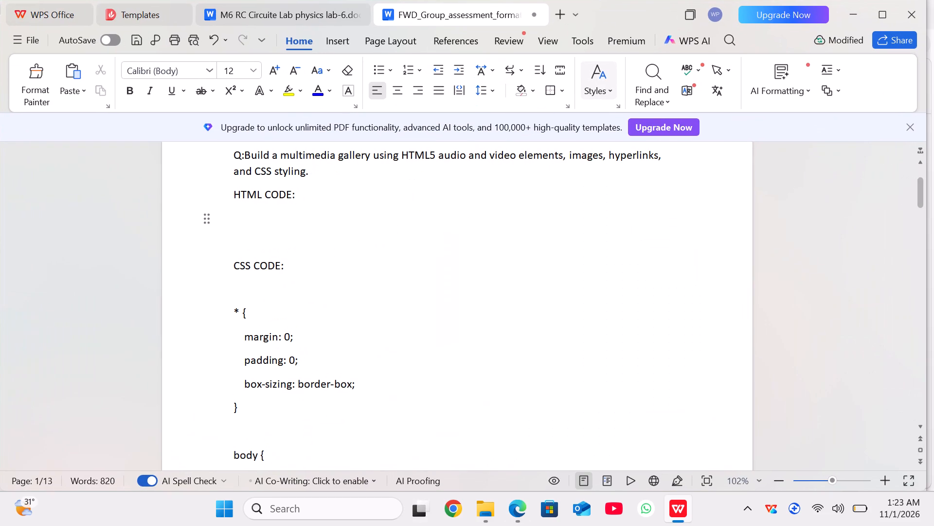
{"action": "left_click", "coordinate": [242, 219]}
{"action": "key", "text": "ctrl+v"}
Review the assessment document's pasted HTML, CSS code, playground screenshot, written explanation and blank areas.
{"action": "scroll", "coordinate": [329, 282], "scroll_direction": "up", "scroll_amount": 1}
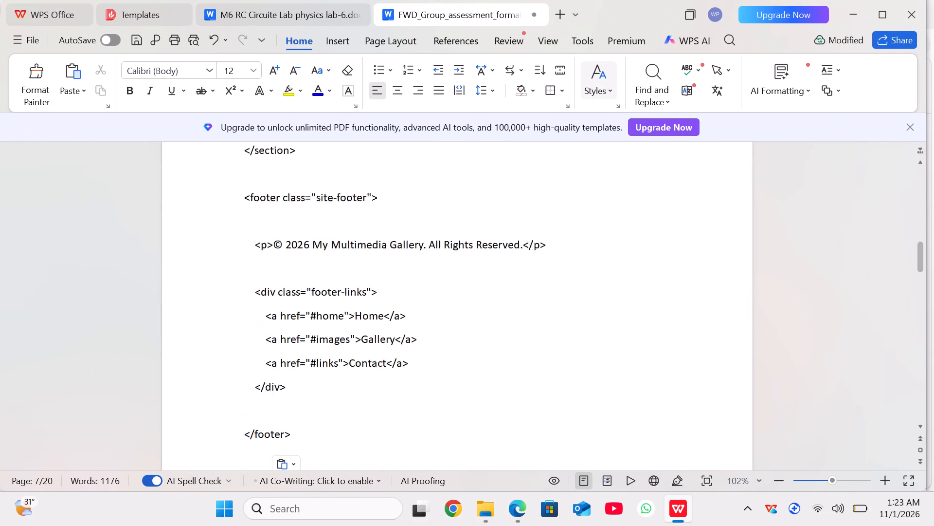
{"action": "scroll", "coordinate": [329, 282], "scroll_direction": "up", "scroll_amount": 9}
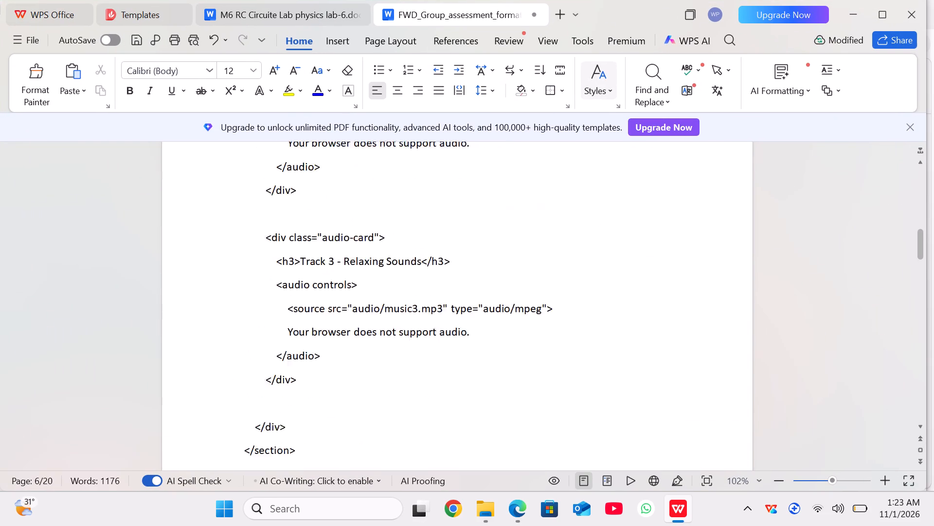
{"action": "scroll", "coordinate": [329, 282], "scroll_direction": "up", "scroll_amount": 1}
{"action": "scroll", "coordinate": [329, 282], "scroll_direction": "up", "scroll_amount": 20}
{"action": "scroll", "coordinate": [329, 282], "scroll_direction": "up", "scroll_amount": 20}
{"action": "scroll", "coordinate": [329, 282], "scroll_direction": "up", "scroll_amount": 20}
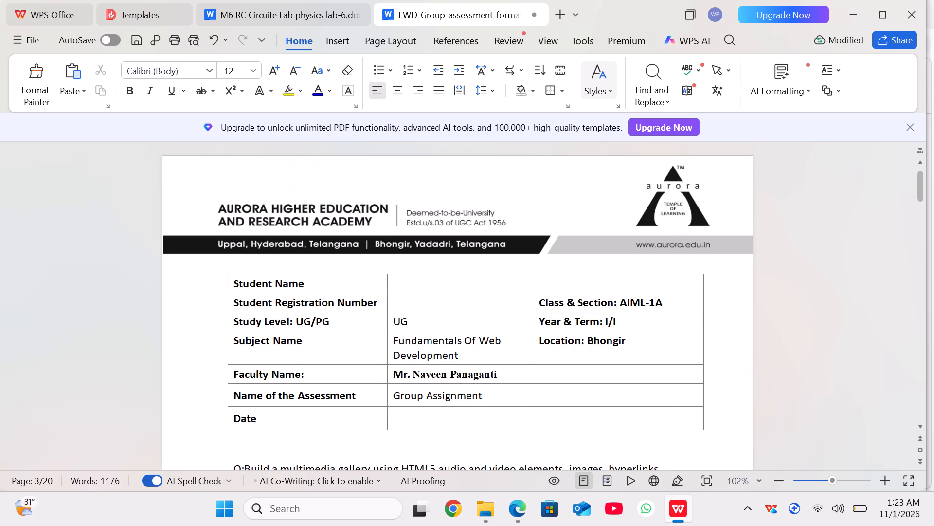
{"action": "scroll", "coordinate": [329, 282], "scroll_direction": "down", "scroll_amount": 1}
{"action": "scroll", "coordinate": [329, 282], "scroll_direction": "up", "scroll_amount": 20}
{"action": "scroll", "coordinate": [329, 282], "scroll_direction": "up", "scroll_amount": 20}
{"action": "scroll", "coordinate": [329, 282], "scroll_direction": "up", "scroll_amount": 20}
{"action": "scroll", "coordinate": [329, 282], "scroll_direction": "down", "scroll_amount": 20}
{"action": "scroll", "coordinate": [329, 282], "scroll_direction": "down", "scroll_amount": 20}
{"action": "scroll", "coordinate": [329, 282], "scroll_direction": "down", "scroll_amount": 20}
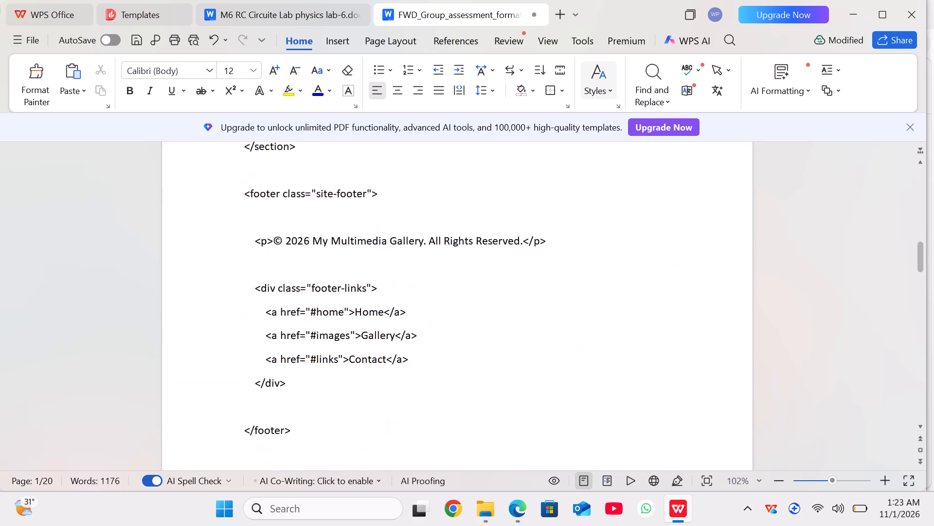
{"action": "scroll", "coordinate": [329, 282], "scroll_direction": "down", "scroll_amount": 20}
{"action": "scroll", "coordinate": [329, 282], "scroll_direction": "down", "scroll_amount": 20}
{"action": "scroll", "coordinate": [329, 282], "scroll_direction": "down", "scroll_amount": 20}
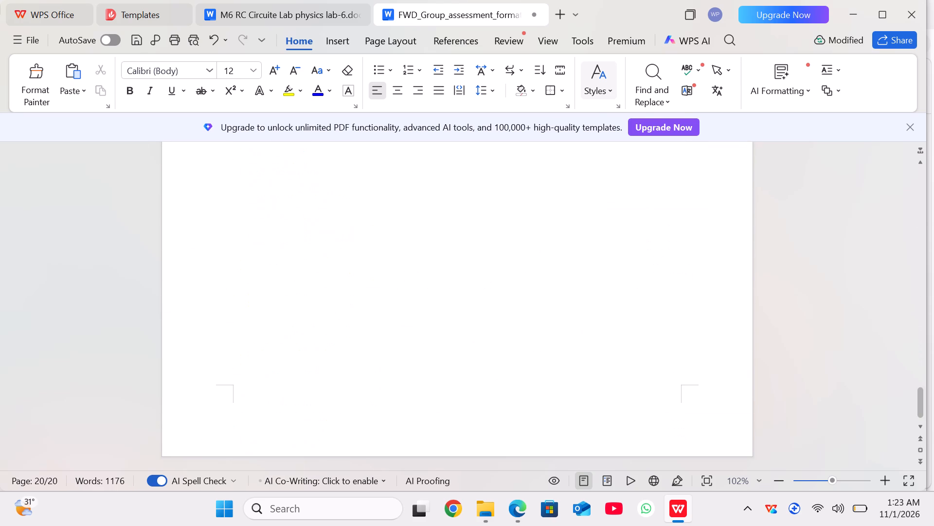
{"action": "scroll", "coordinate": [329, 282], "scroll_direction": "down", "scroll_amount": 2}
{"action": "scroll", "coordinate": [329, 282], "scroll_direction": "up", "scroll_amount": 4}
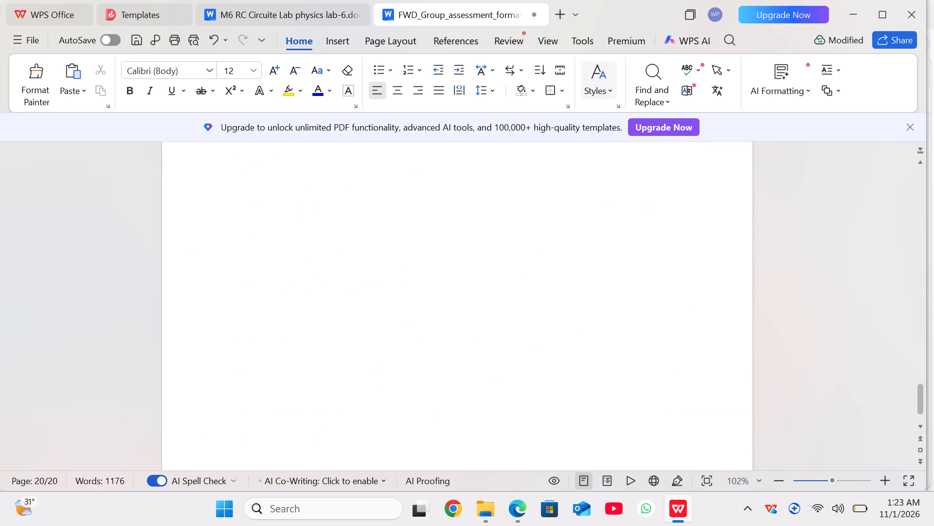
{"action": "scroll", "coordinate": [329, 282], "scroll_direction": "up", "scroll_amount": 8}
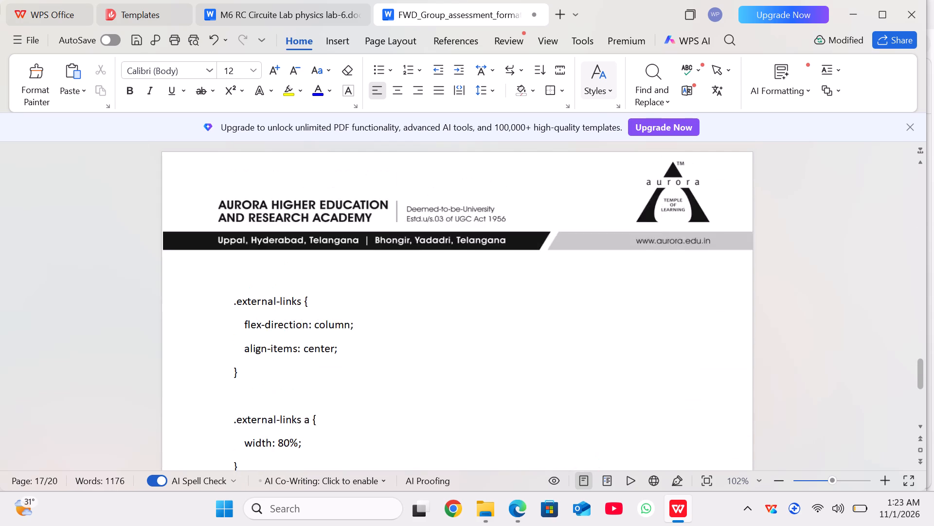
{"action": "scroll", "coordinate": [329, 282], "scroll_direction": "up", "scroll_amount": 4}
{"action": "scroll", "coordinate": [329, 282], "scroll_direction": "down", "scroll_amount": 4}
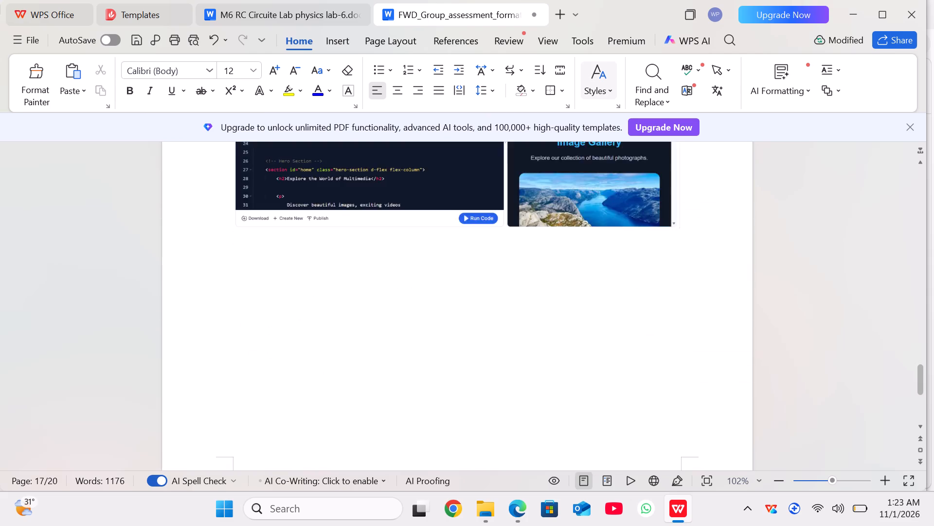
{"action": "scroll", "coordinate": [329, 282], "scroll_direction": "down", "scroll_amount": 3}
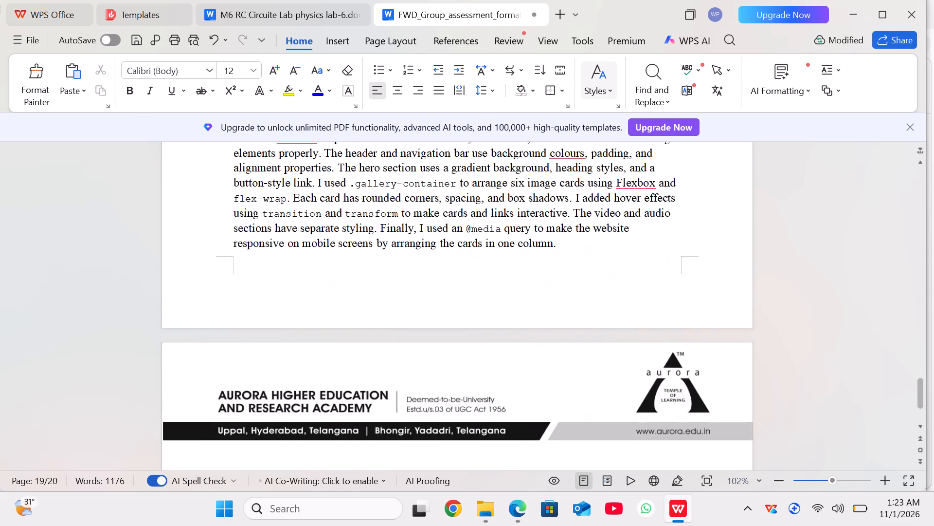
{"action": "scroll", "coordinate": [329, 282], "scroll_direction": "up", "scroll_amount": 4}
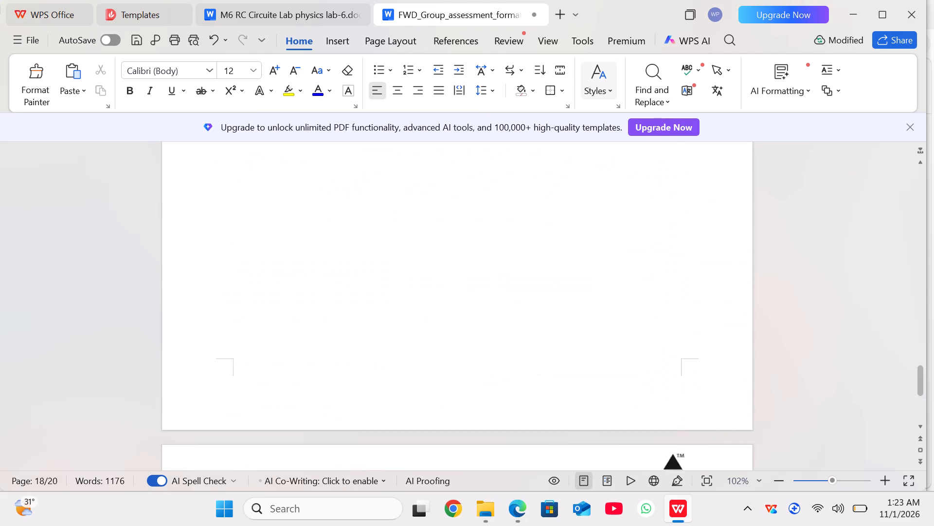
{"action": "scroll", "coordinate": [329, 282], "scroll_direction": "up", "scroll_amount": 2}
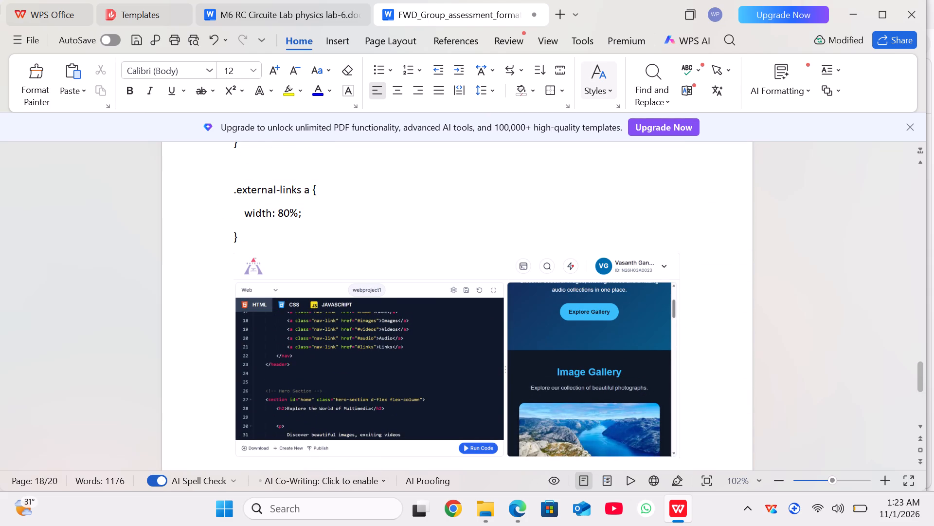
Add a new empty line directly below the playground screenshot that follows the CSS code.
{"action": "scroll", "coordinate": [329, 282], "scroll_direction": "down", "scroll_amount": 1}
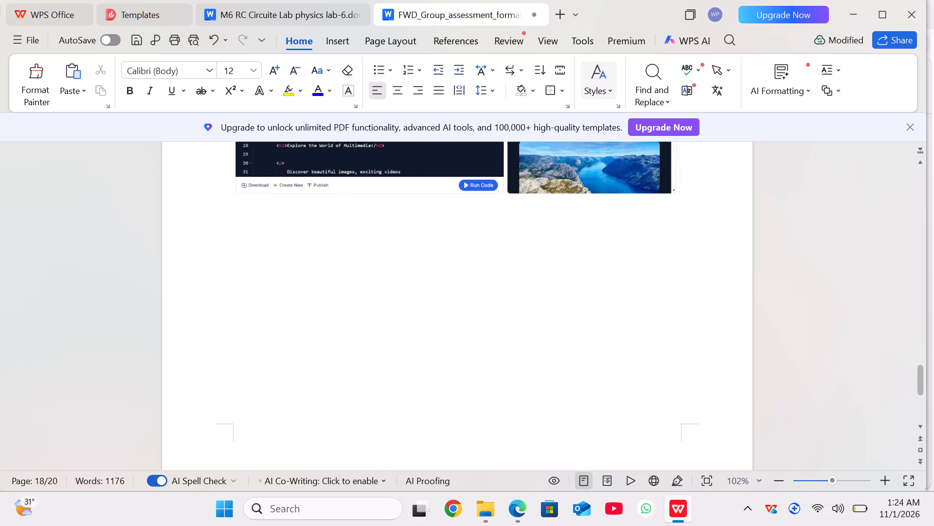
{"action": "left_click", "coordinate": [686, 188]}
{"action": "key", "text": "Return"}
{"action": "left_click", "coordinate": [422, 500]}
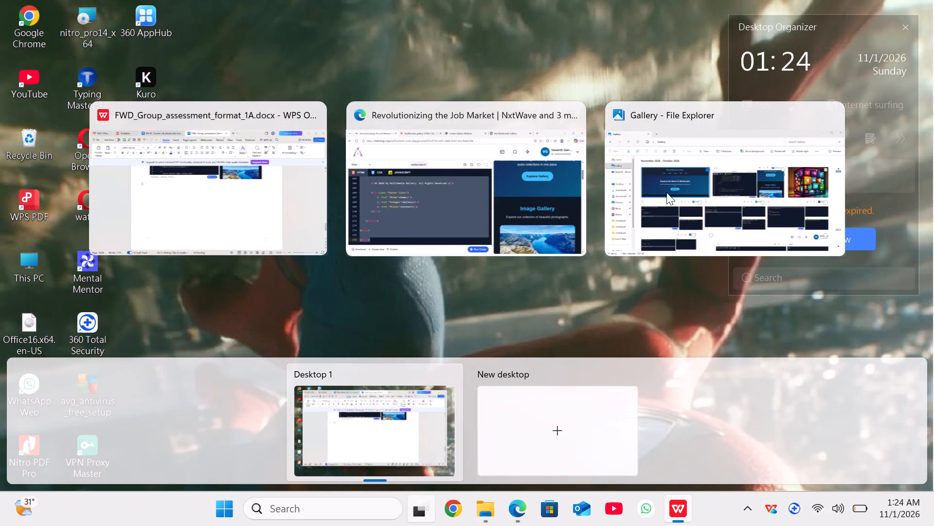
{"action": "left_click", "coordinate": [699, 179]}
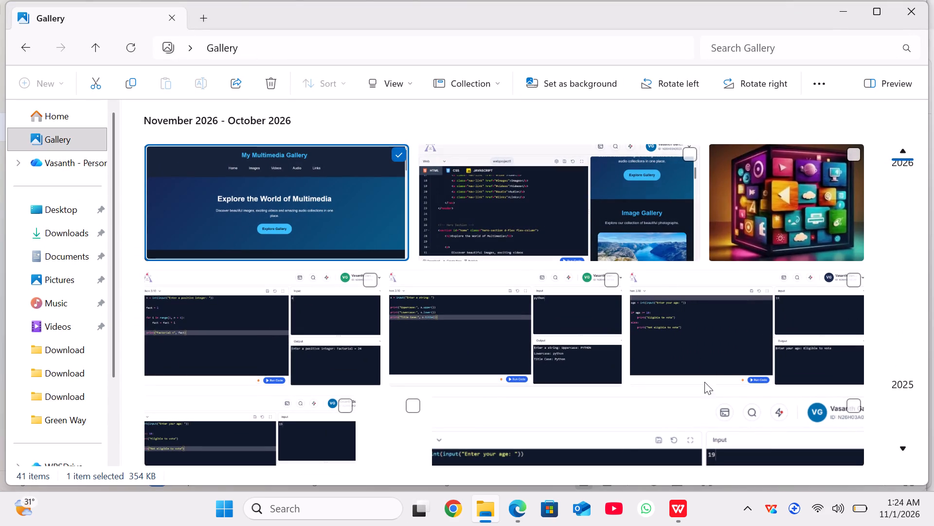
{"action": "left_click", "coordinate": [423, 513]}
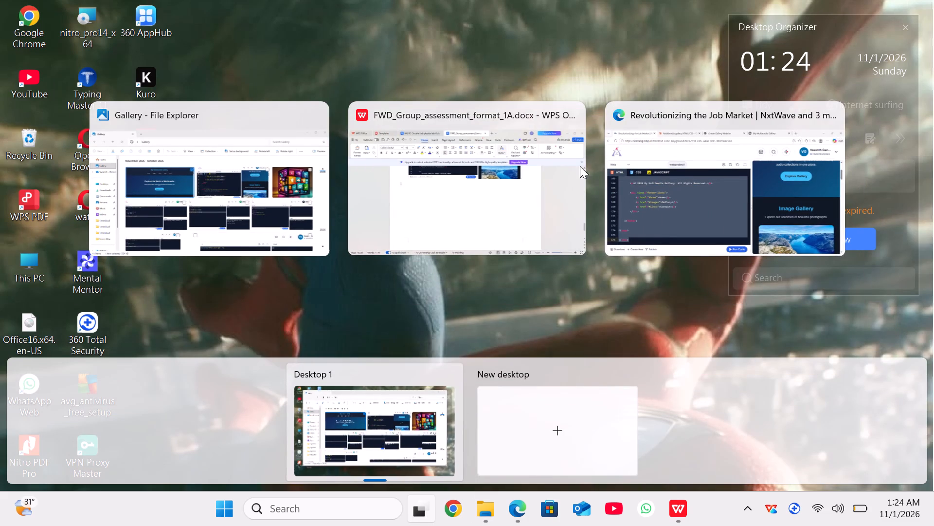
{"action": "left_click", "coordinate": [644, 162]}
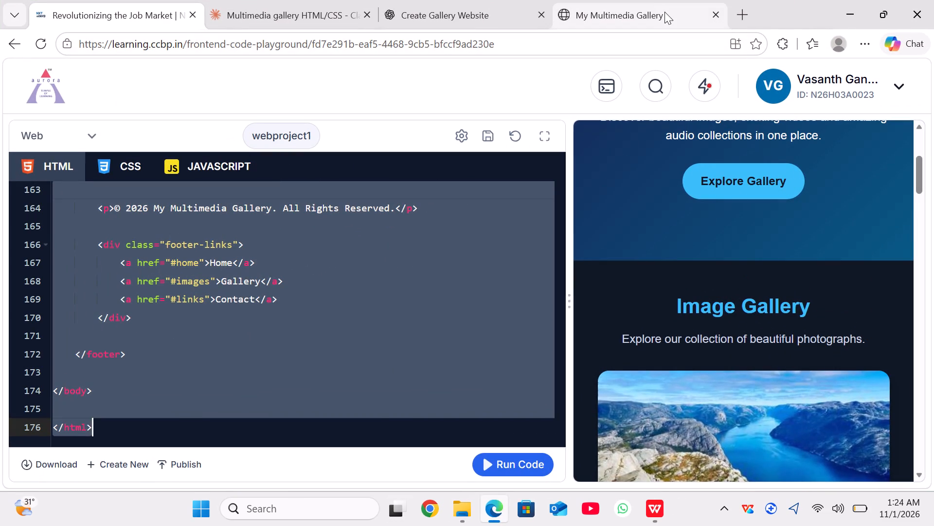
{"action": "left_click", "coordinate": [665, 12]}
{"action": "left_click_drag", "start_coordinate": [226, 47], "coordinate": [78, 51]}
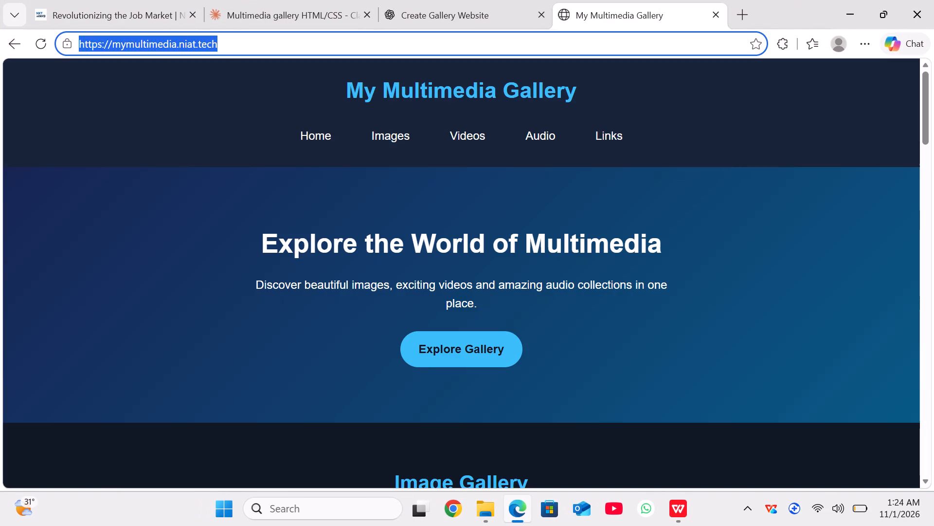
{"action": "left_click_drag", "start_coordinate": [78, 51], "coordinate": [77, 49]}
{"action": "key", "text": "ctrl+c"}
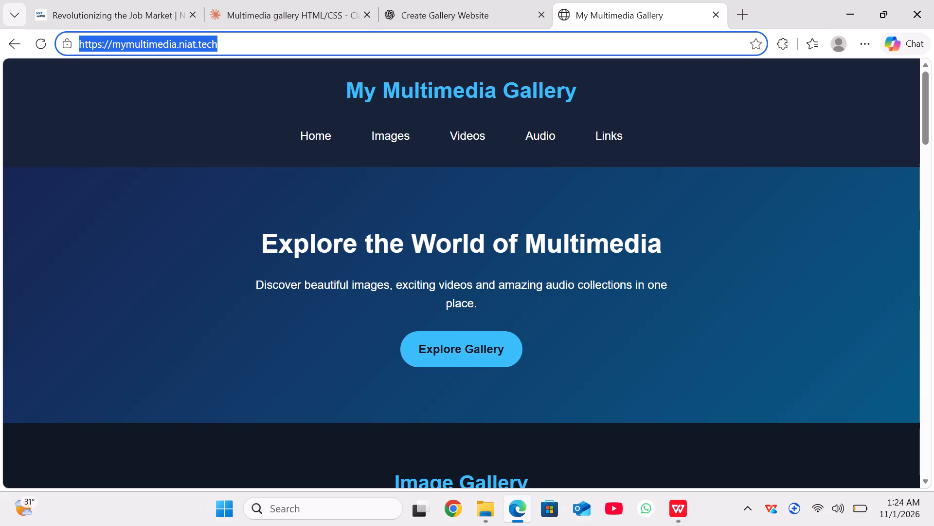
{"action": "key", "text": "ctrl+c"}
Switch to the FWD group assessment document in WPS Office and write the label "Website link:" on the empty line below the playground screenshot.
{"action": "left_click", "coordinate": [419, 502]}
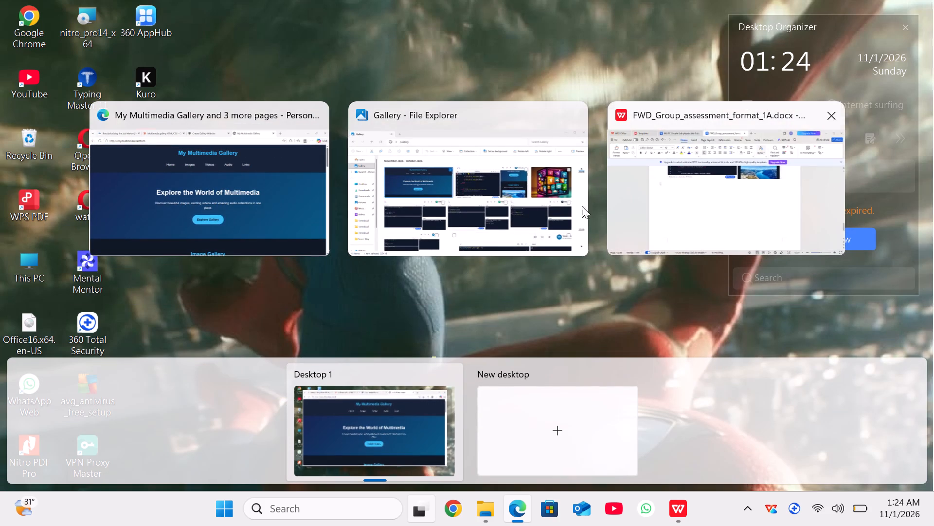
{"action": "left_click", "coordinate": [673, 171]}
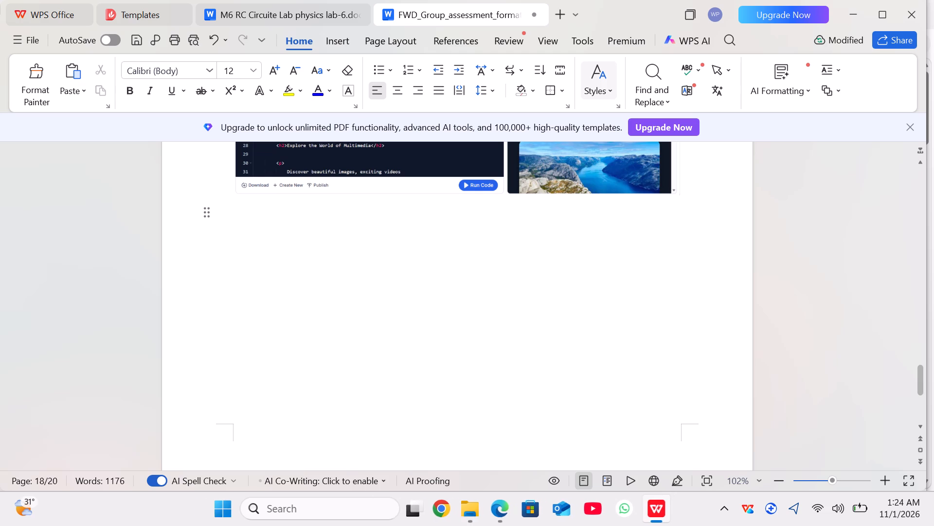
{"action": "key", "text": "w"}
{"action": "key", "text": "e"}
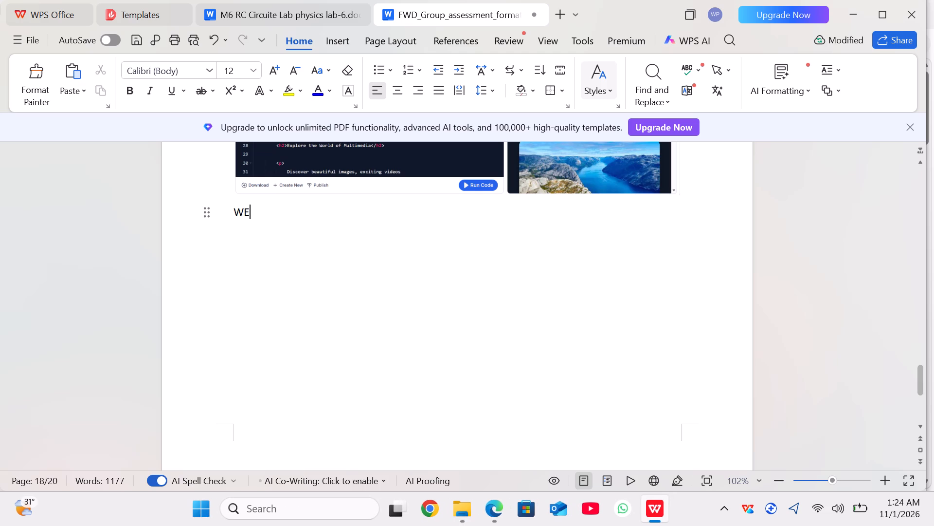
{"action": "key", "text": "BackSpace"}
{"action": "type", "text": "ebsie"}
{"action": "key", "text": "BackSpace"}
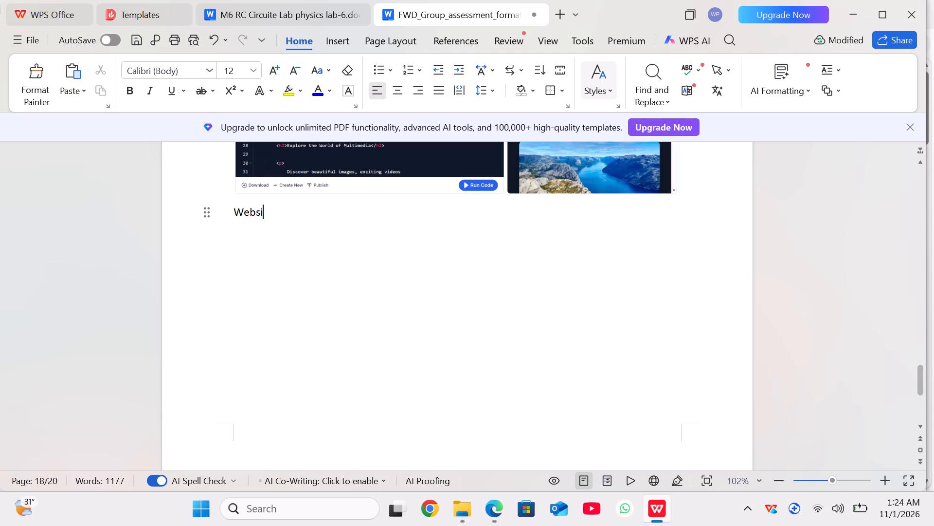
{"action": "type", "text": "te link"}
{"action": "key", "text": "shift+colon"}
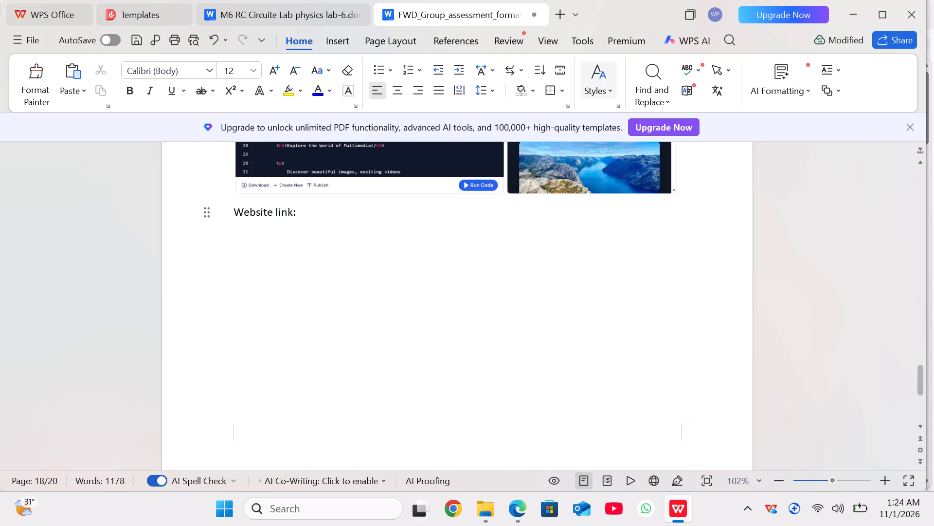
Paste the copied gallery address on a new line beneath the "Website link:" label.
{"action": "key", "text": "Return"}
{"action": "key", "text": "ctrl+v"}
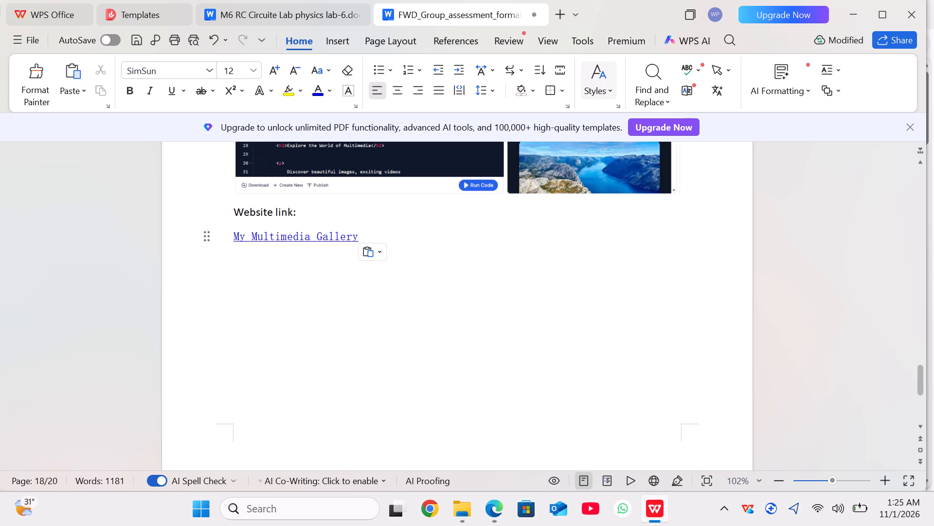
{"action": "left_click", "coordinate": [362, 235]}
{"action": "left_click", "coordinate": [430, 259]}
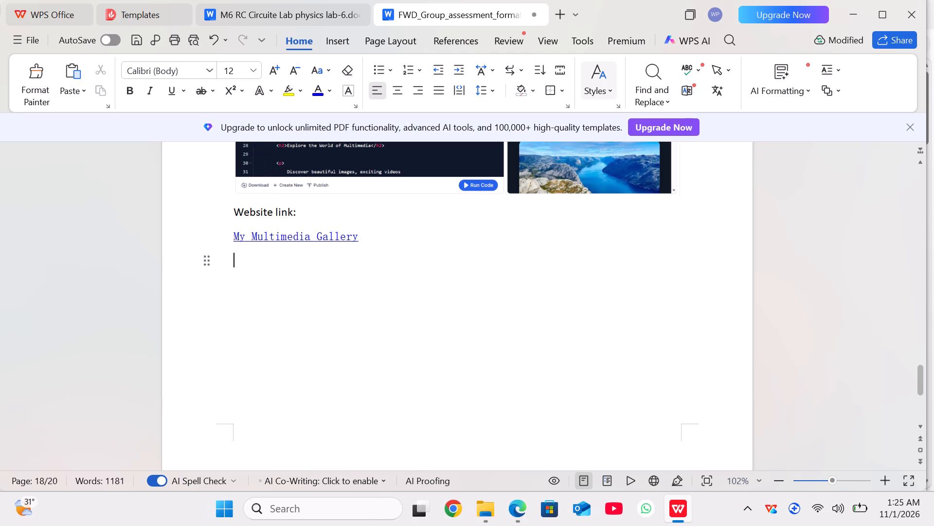
{"action": "left_click", "coordinate": [367, 236]}
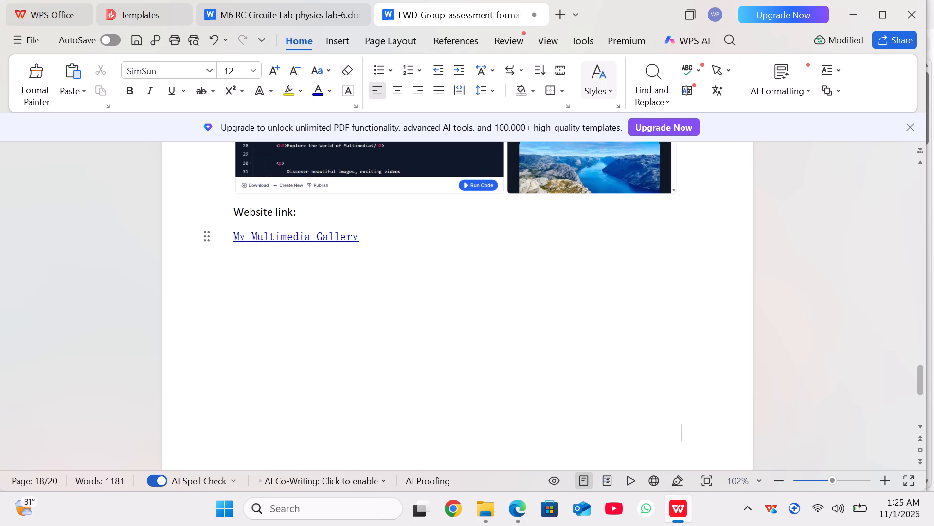